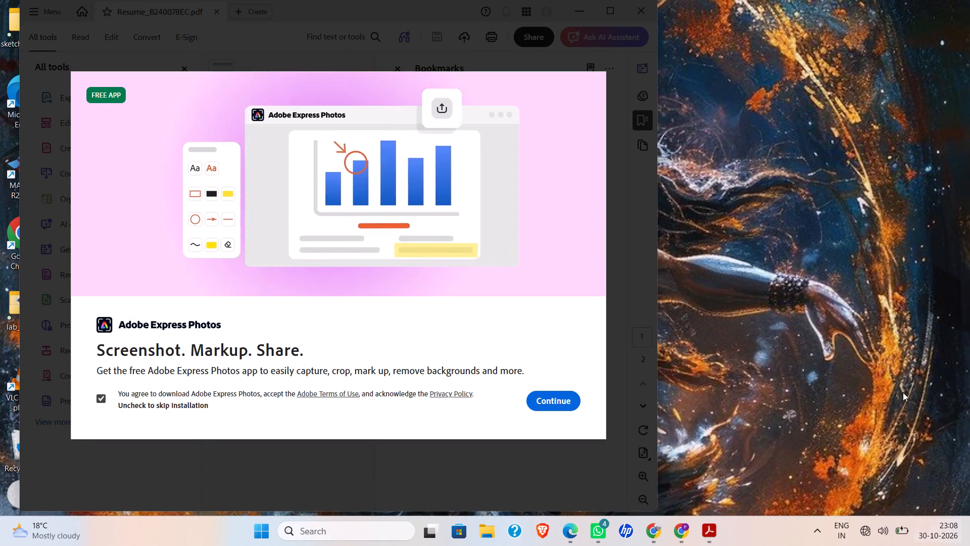
Sign in to NITS-WiFi through the NIT Sikkim Internet Connection page and minimise the Edge window.
click(860, 532)
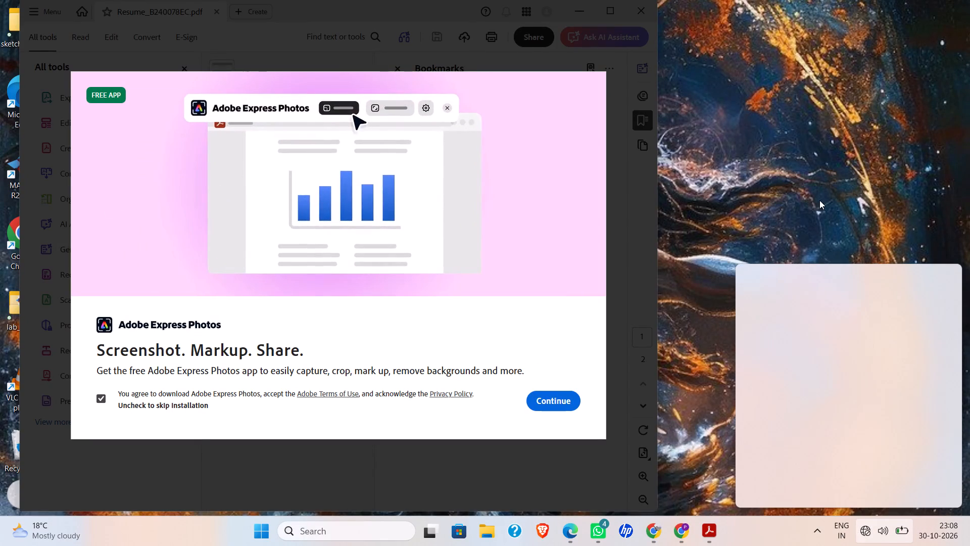
click(798, 296)
click(805, 329)
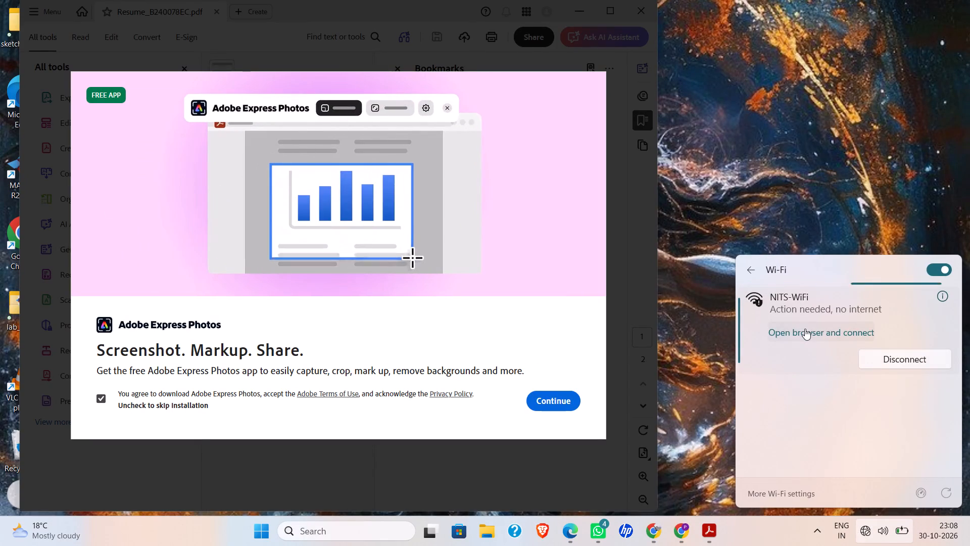
click(501, 217)
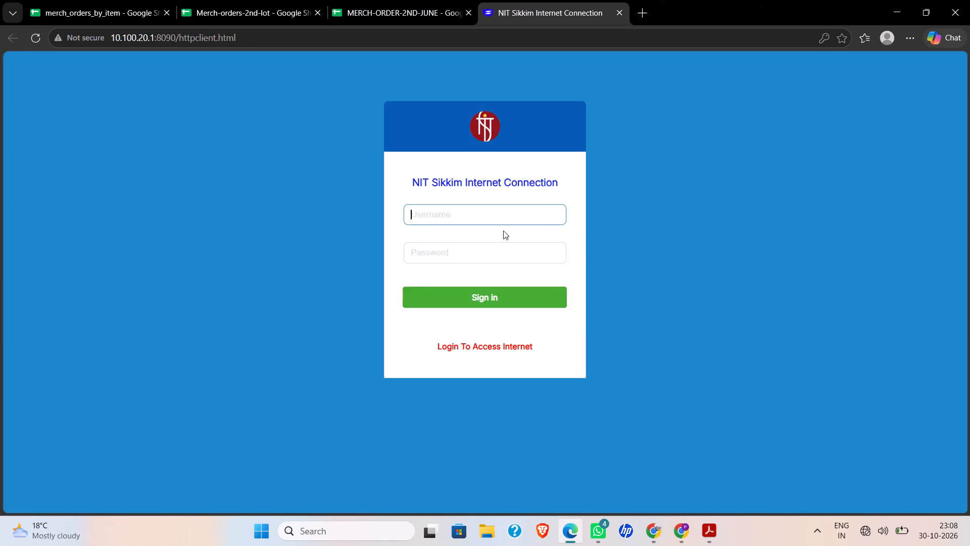
click(506, 261)
click(502, 302)
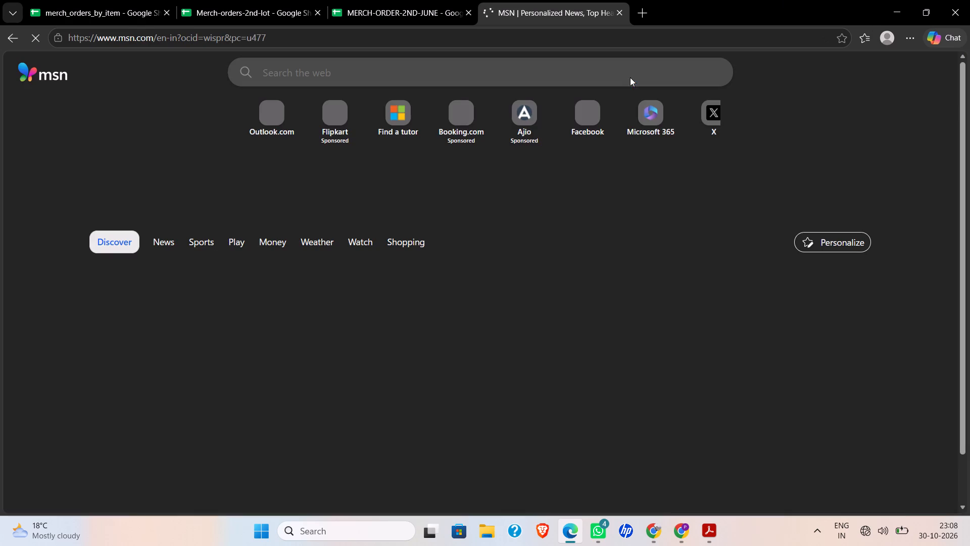
click(898, 10)
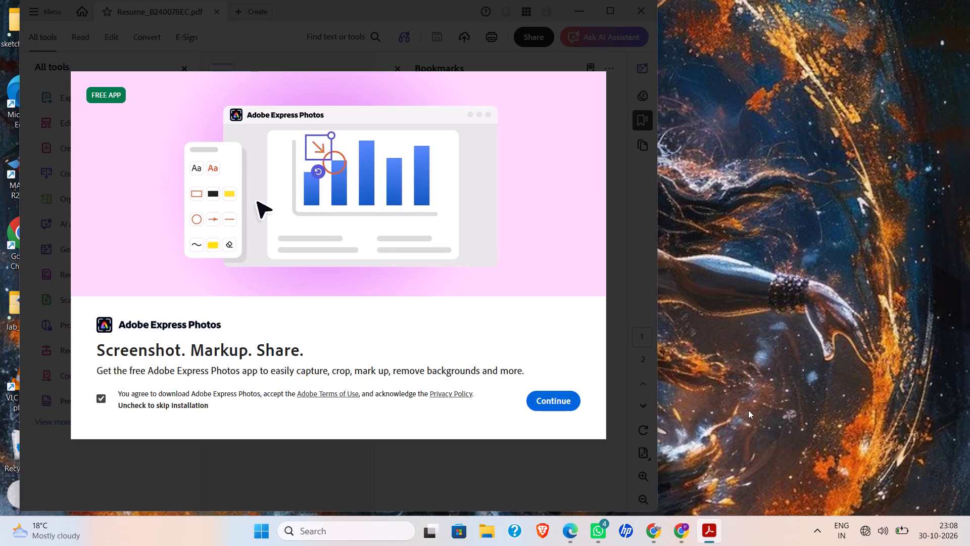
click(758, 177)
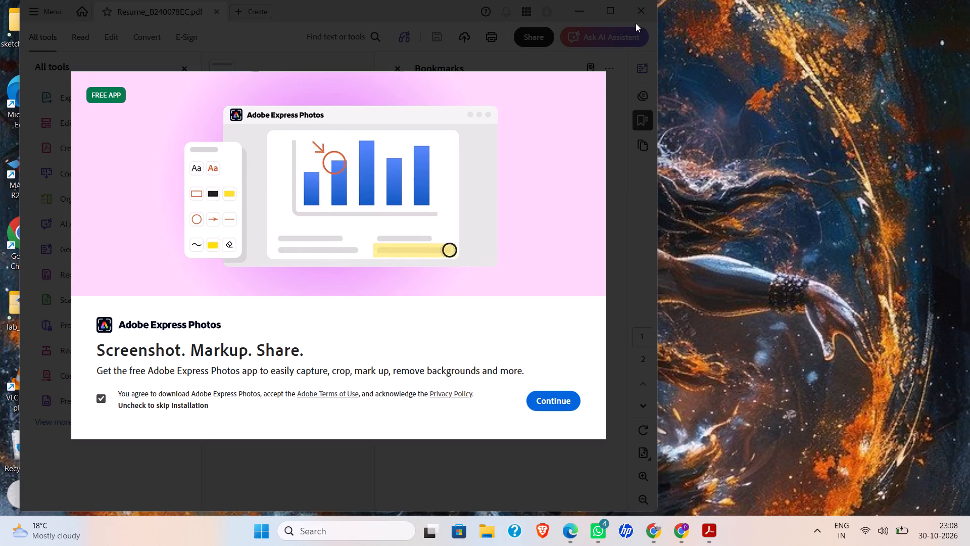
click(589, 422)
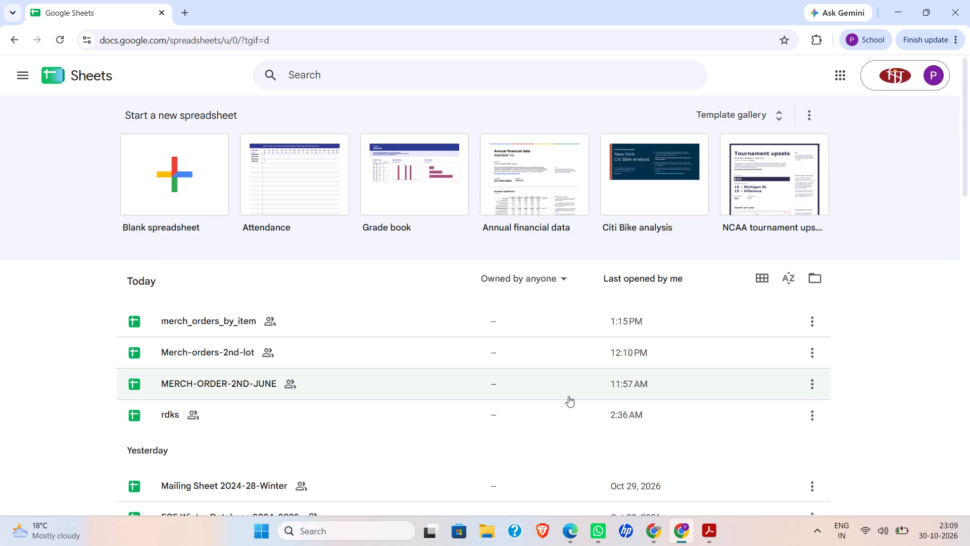
Find the G_Vayu_Robotics-NITSIKKIM_Database spreadsheet in the file list and open it.
scroll(568, 396, down, 3)
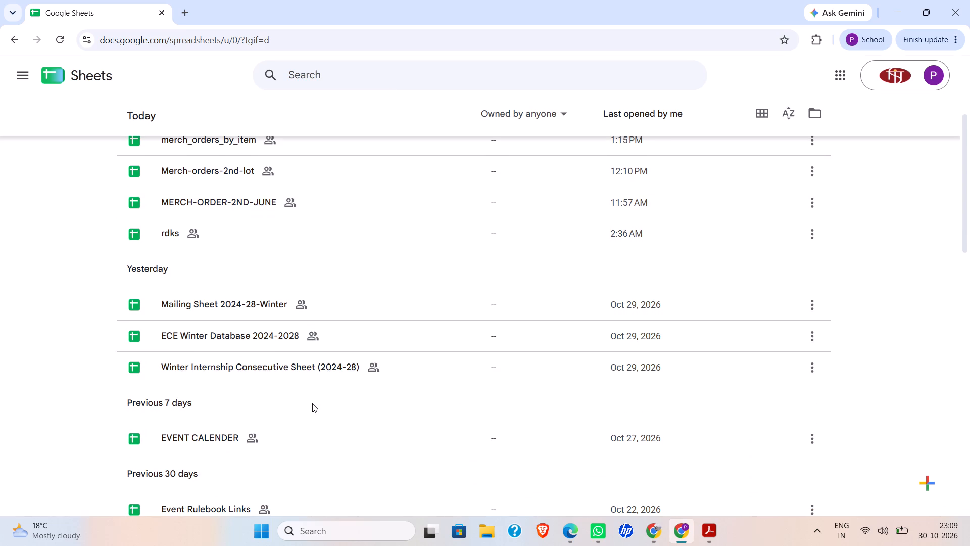
scroll(312, 403, down, 2)
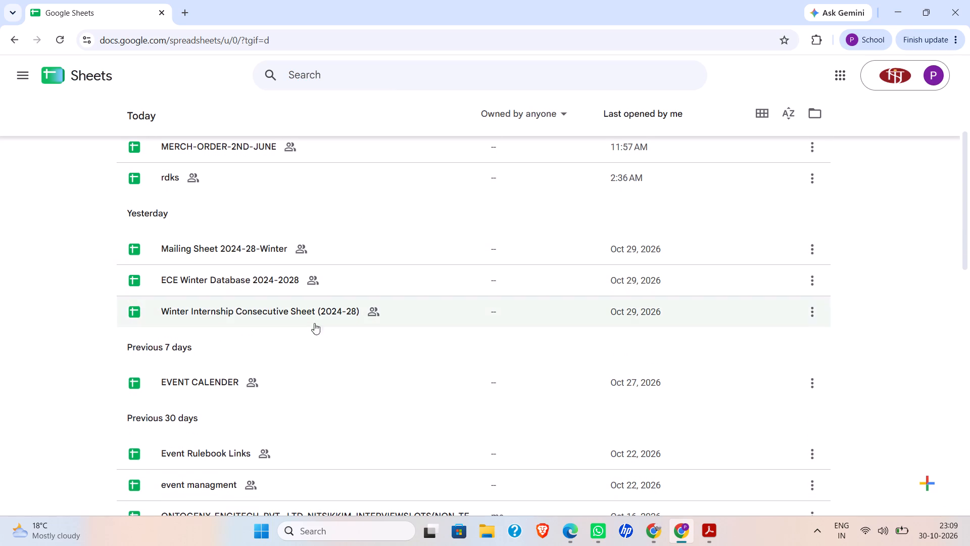
scroll(307, 355, down, 3)
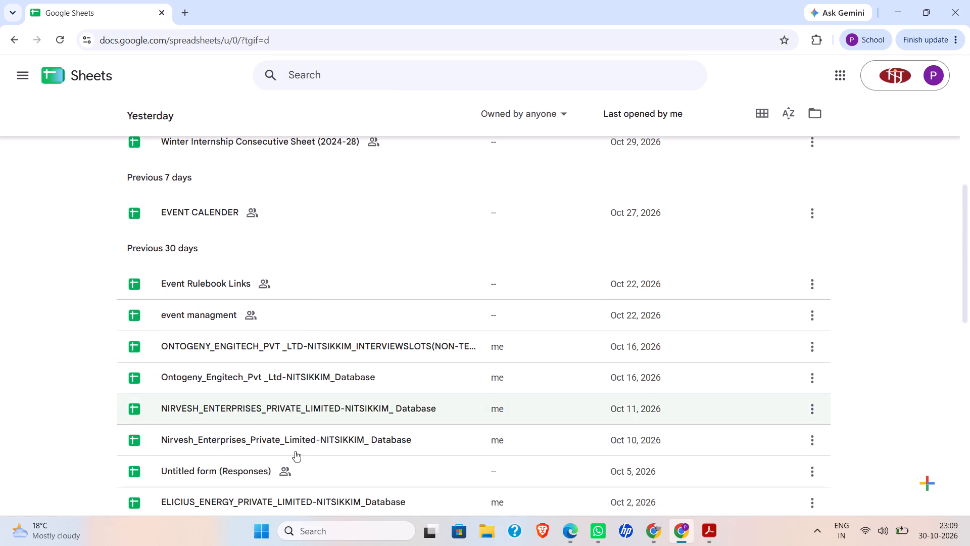
scroll(295, 451, down, 5)
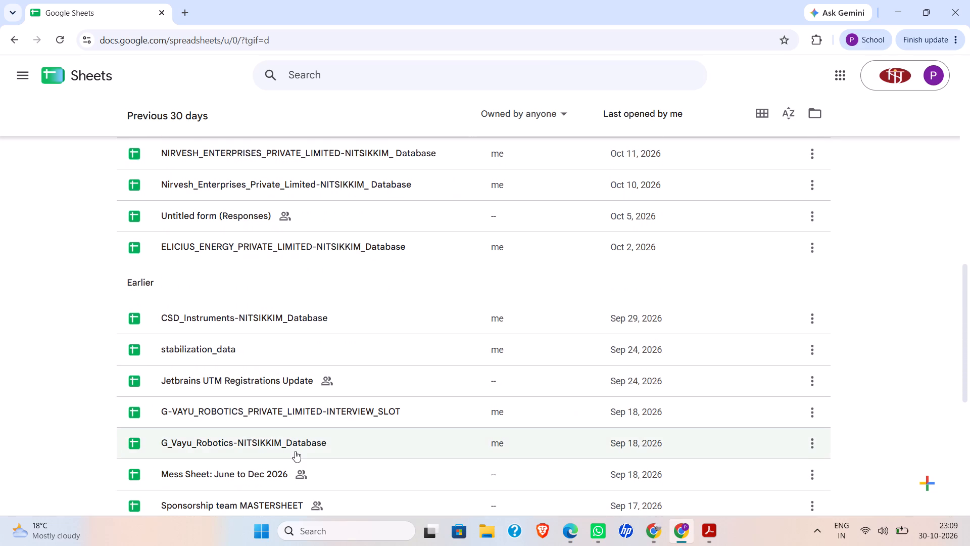
scroll(295, 451, down, 1)
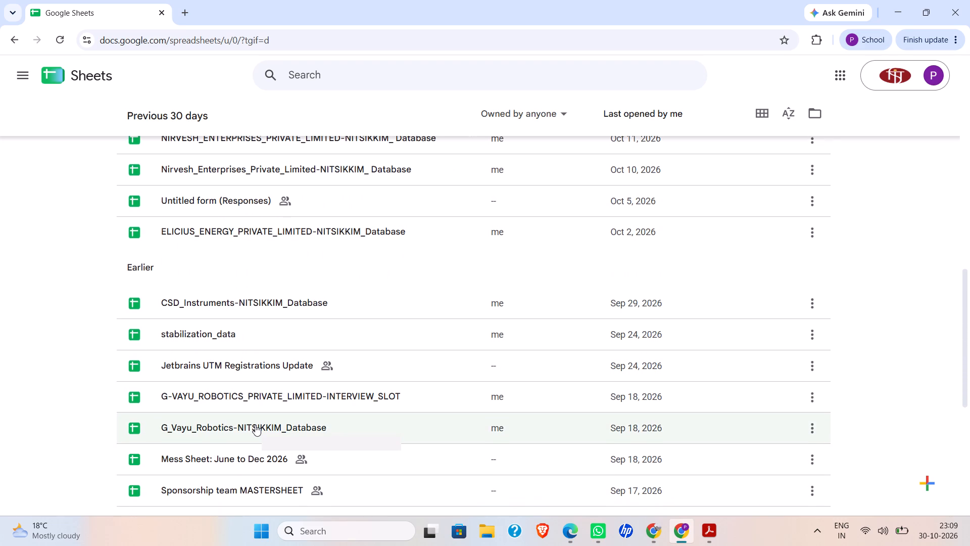
click(255, 425)
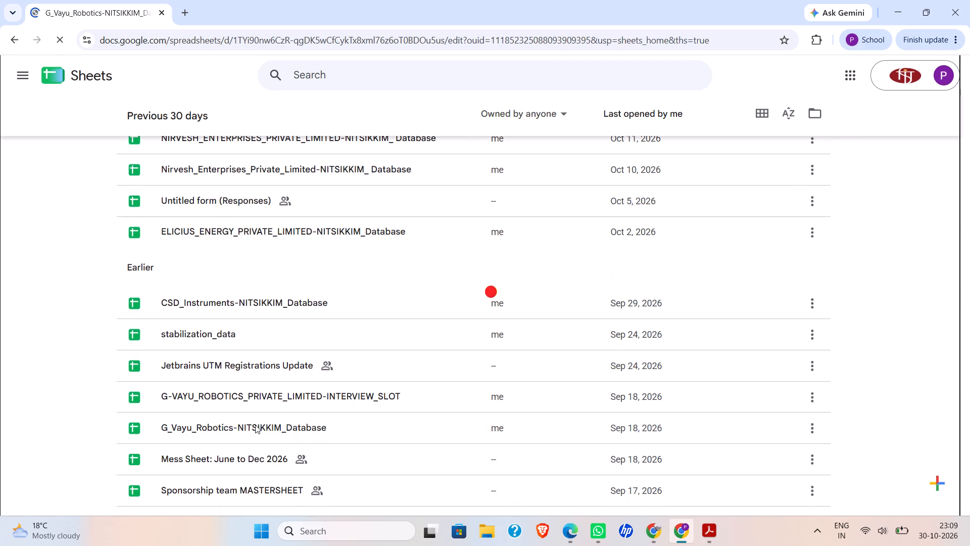
Review the student entries in the Form_Responses table across all branches and roles.
scroll(332, 343, down, 2)
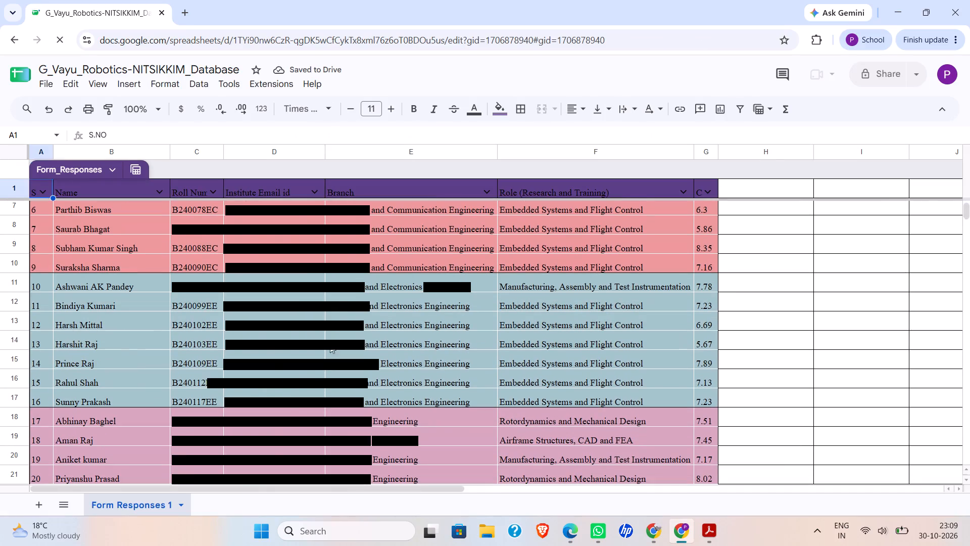
scroll(287, 408, down, 3)
scroll(287, 408, up, 5)
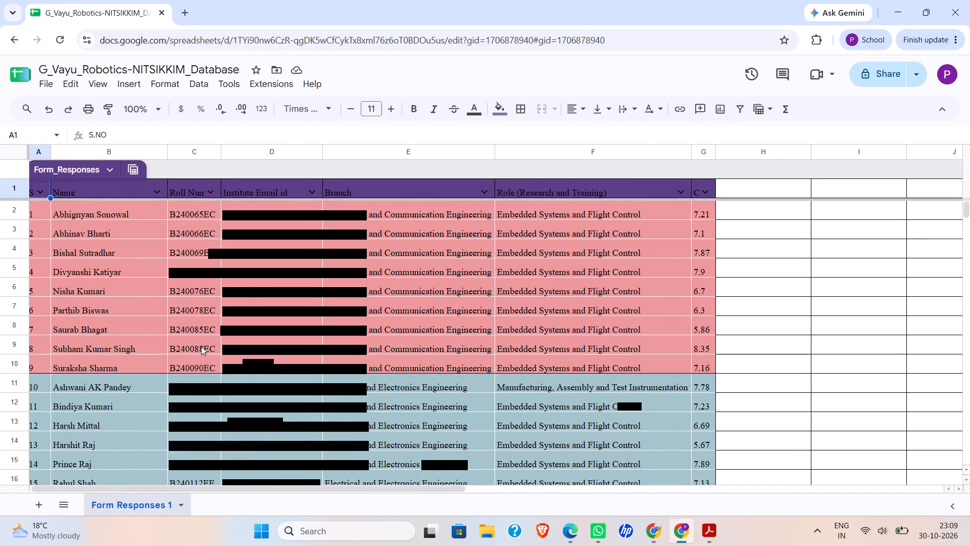
click(91, 236)
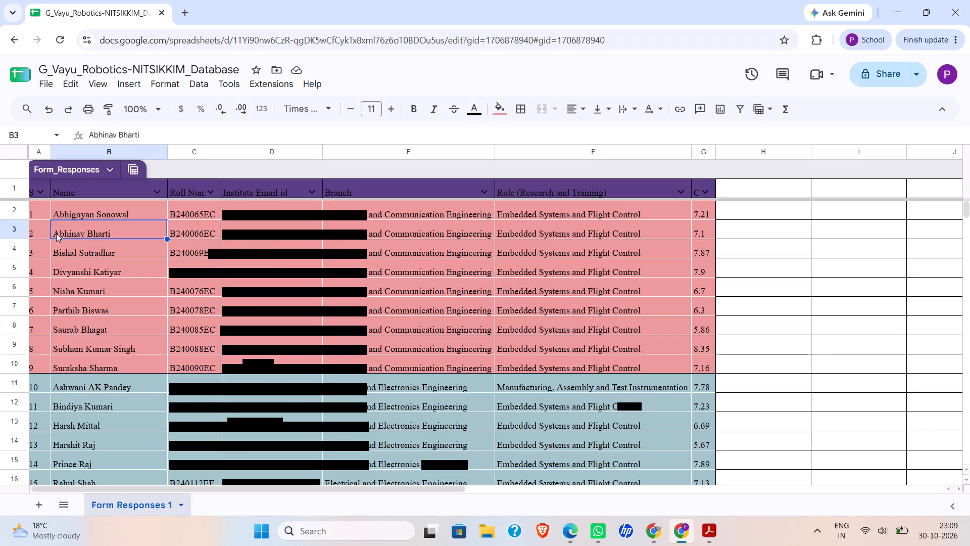
click(44, 233)
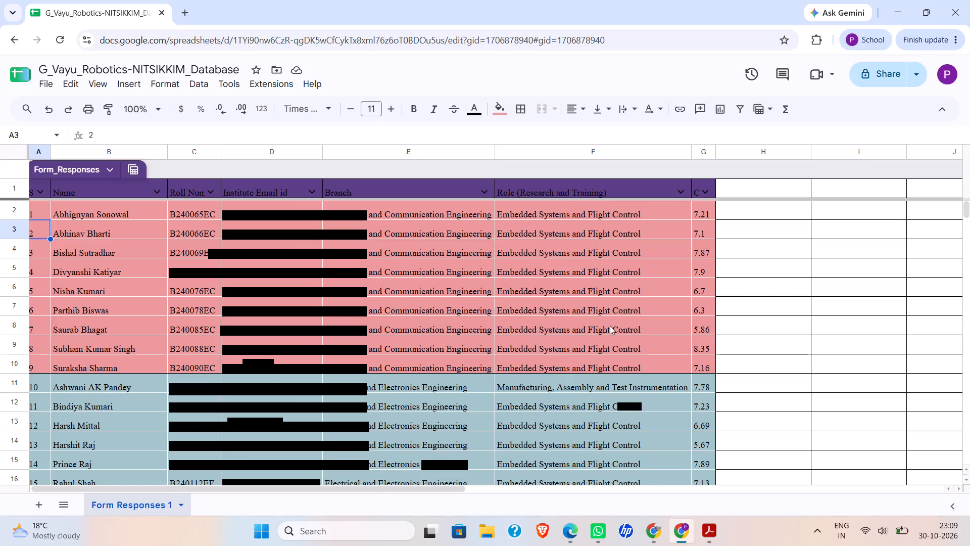
scroll(610, 326, down, 7)
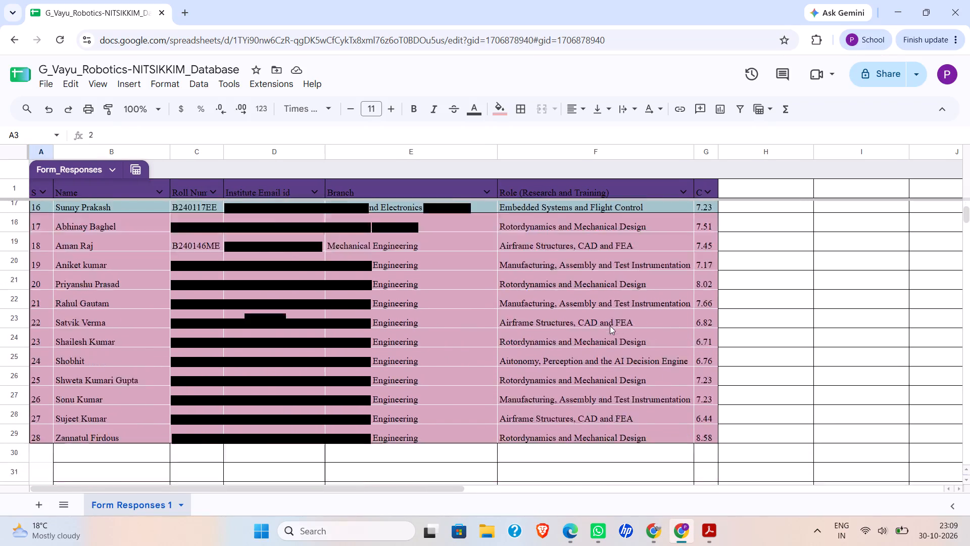
scroll(610, 326, down, 1)
scroll(610, 326, up, 7)
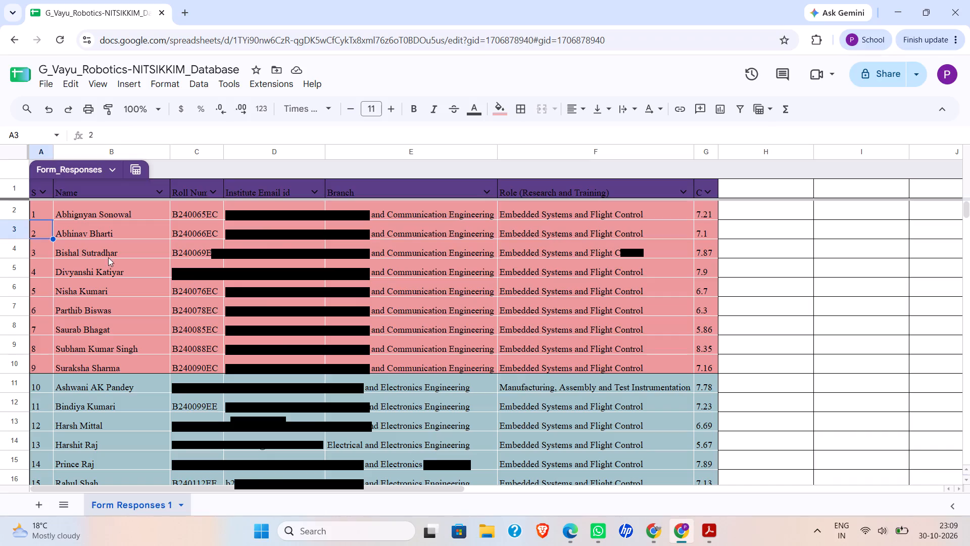
Delete the table rows with serial numbers 2, 5 and 7 from the Form_Responses table.
right_click(41, 227)
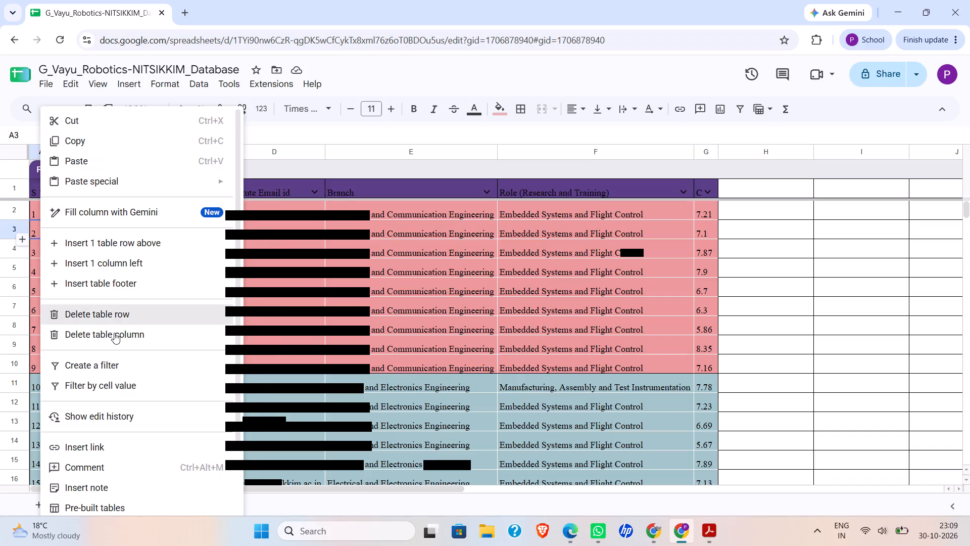
click(120, 304)
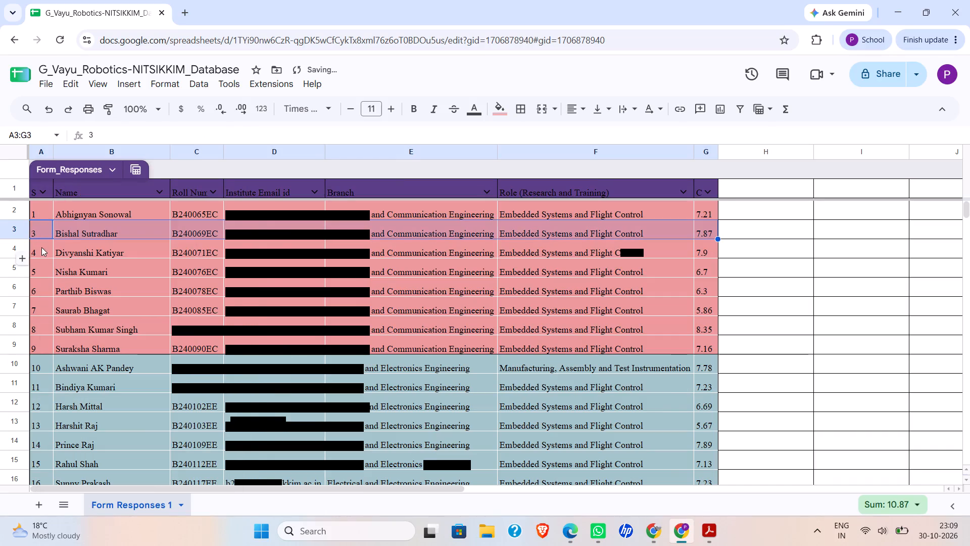
click(41, 247)
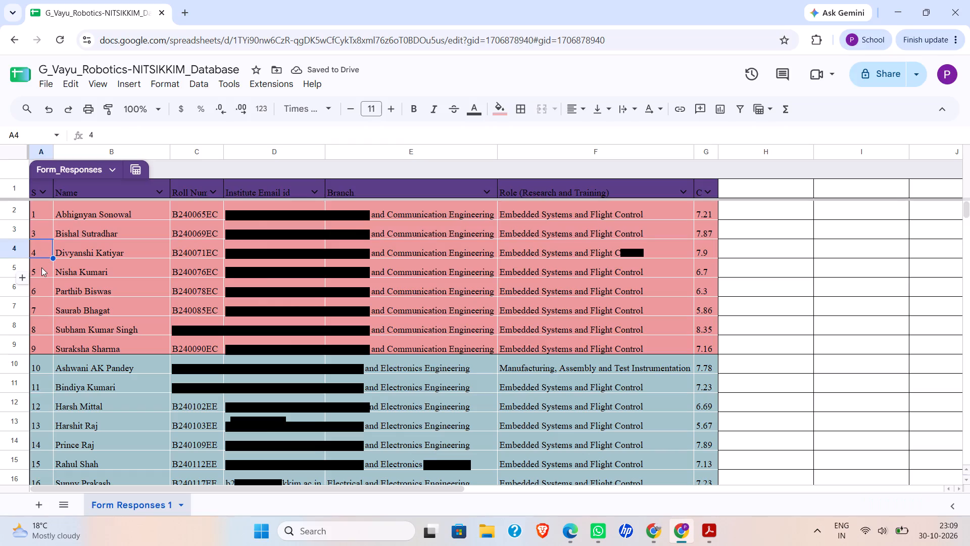
click(41, 267)
click(41, 267)
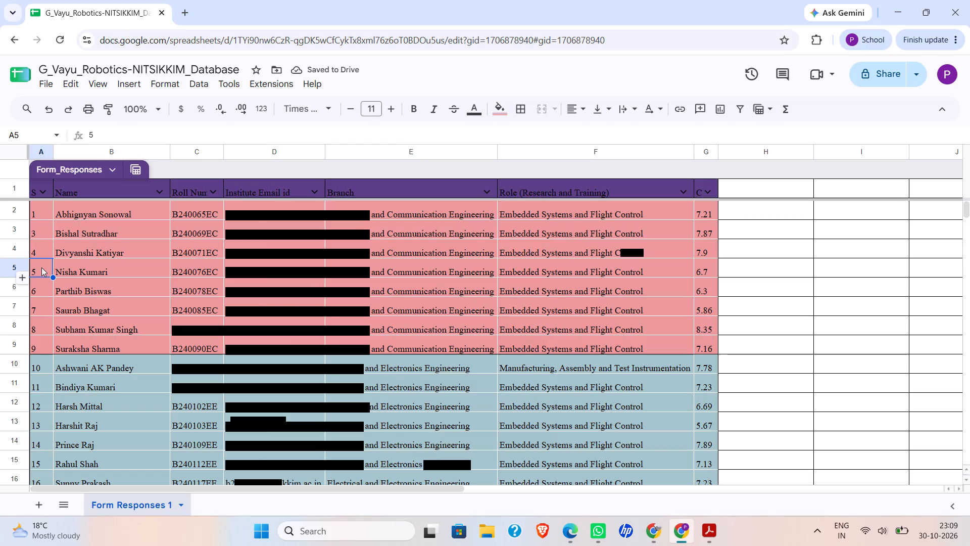
click(48, 270)
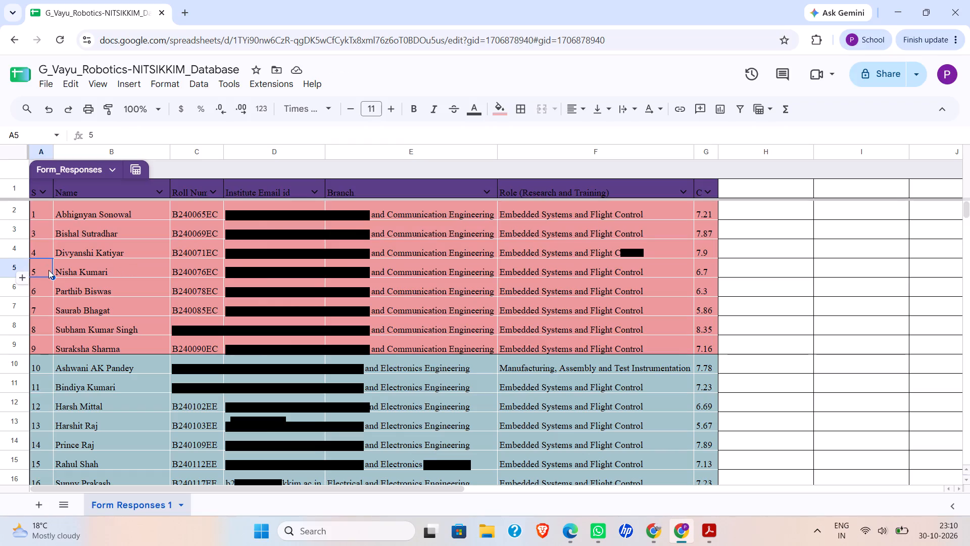
right_click(38, 271)
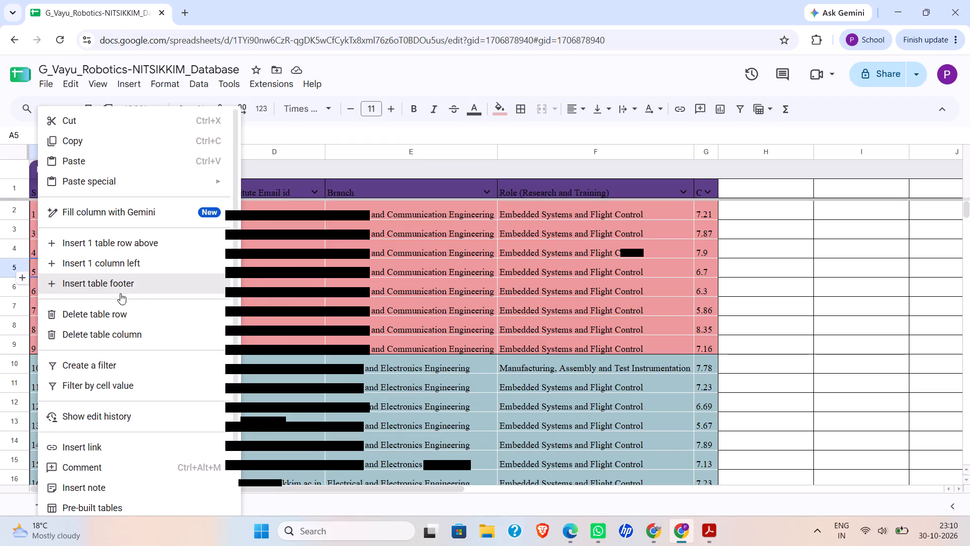
click(130, 320)
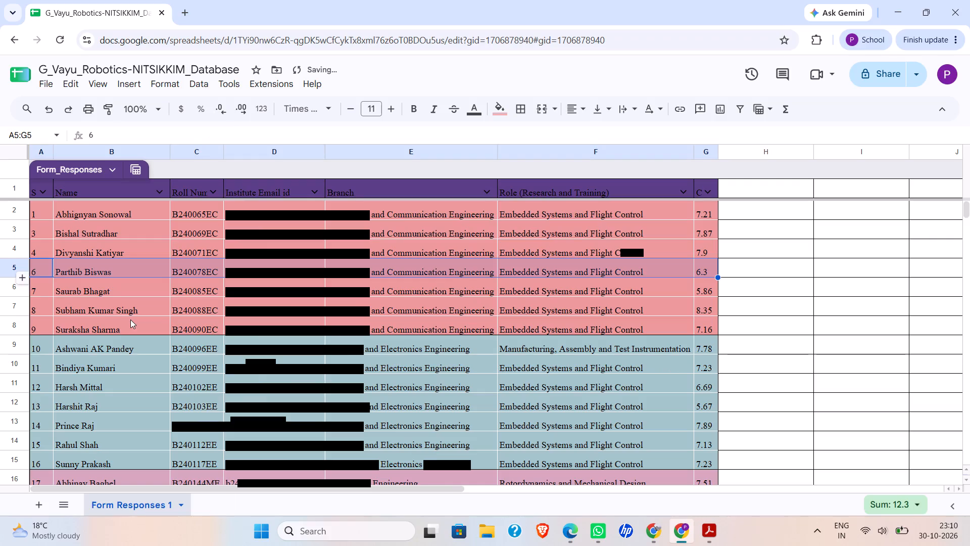
click(36, 291)
right_click(36, 291)
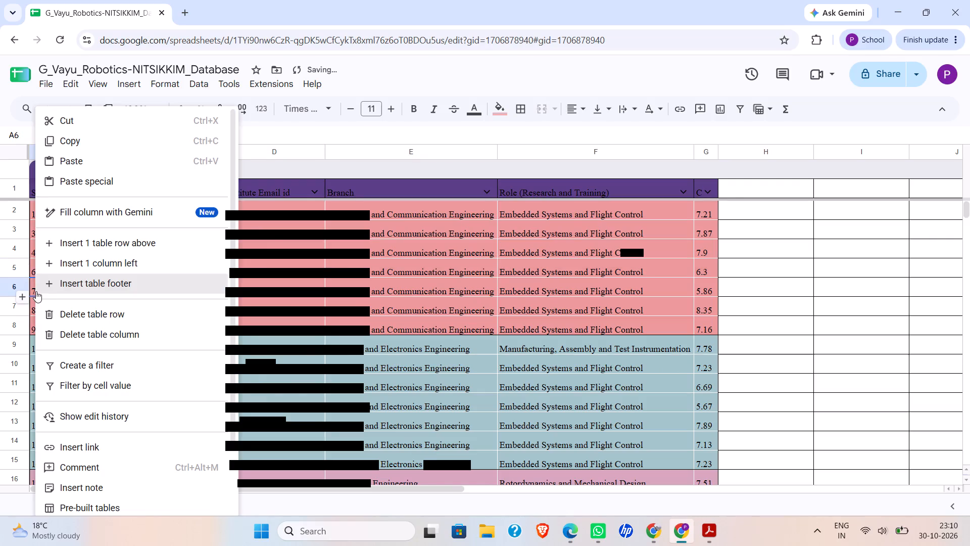
click(76, 310)
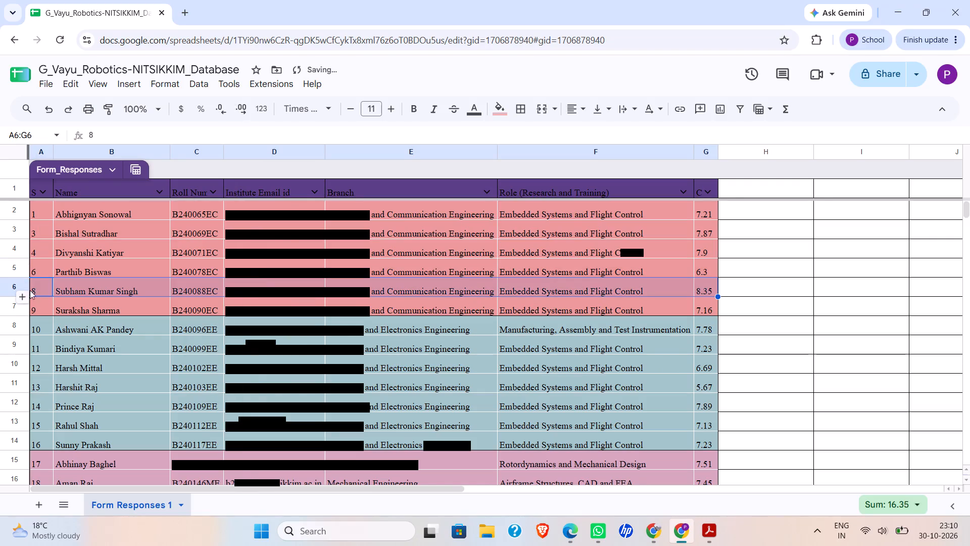
Delete the table rows with serial numbers 8 and 9, the last two Communication Engineering entries.
right_click(37, 288)
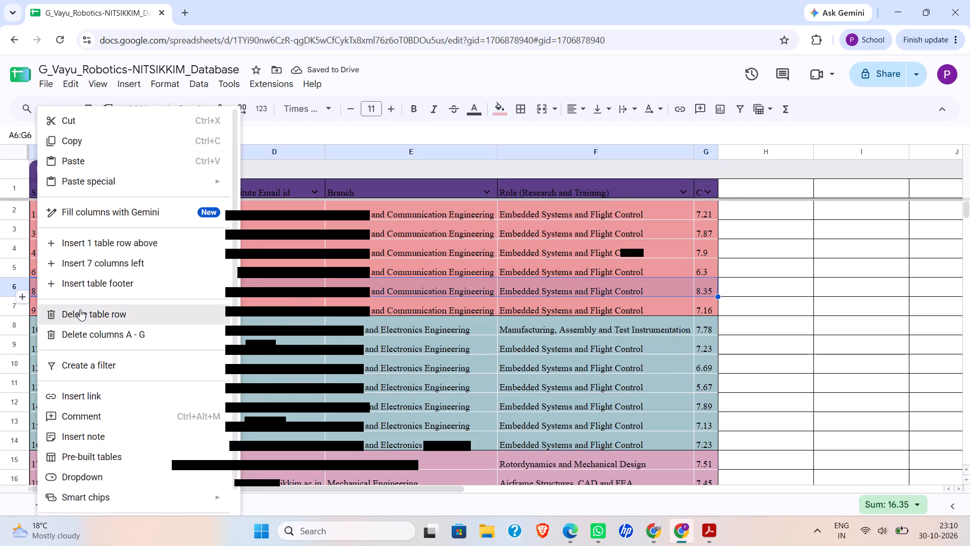
click(80, 309)
click(47, 287)
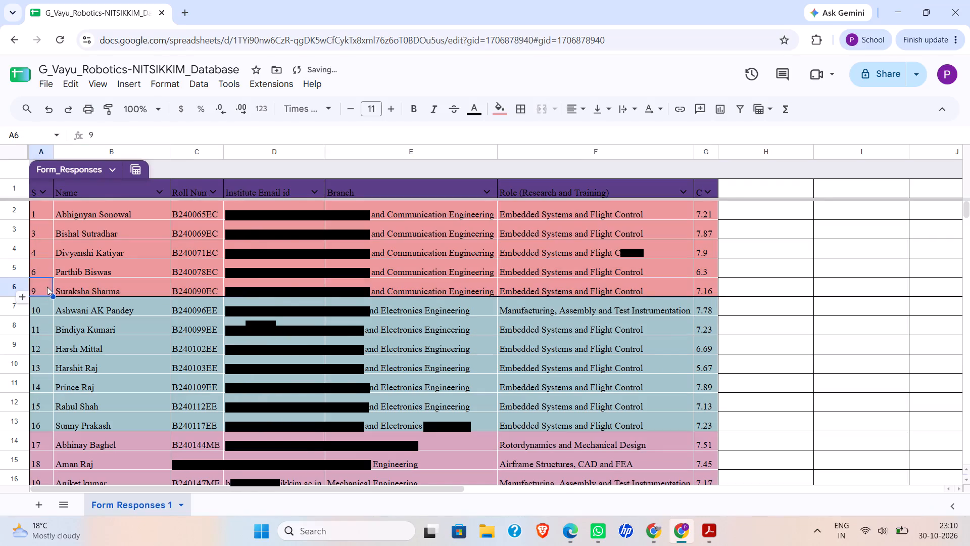
right_click(47, 287)
click(104, 313)
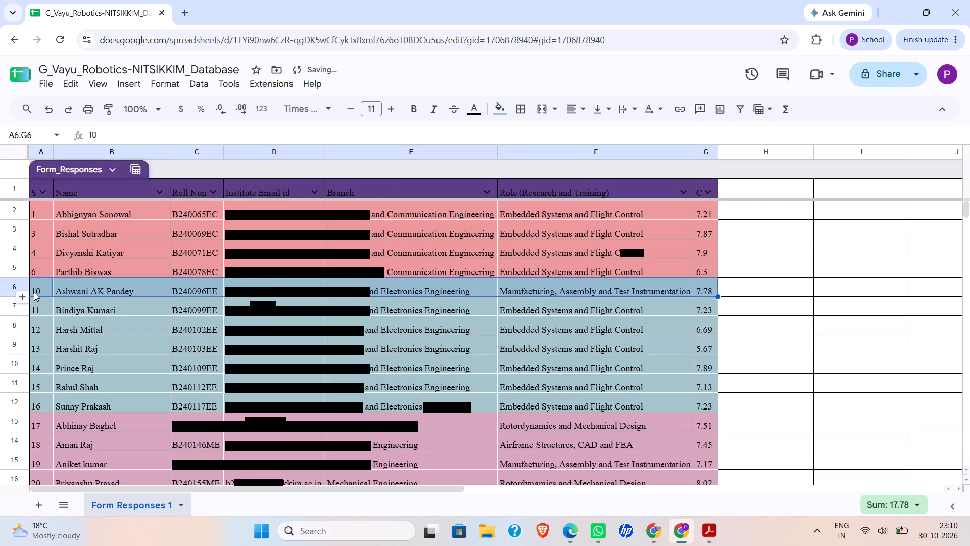
Delete the table rows with serial numbers 10, 11 and 12 from the Form_Responses table.
right_click(34, 292)
click(61, 309)
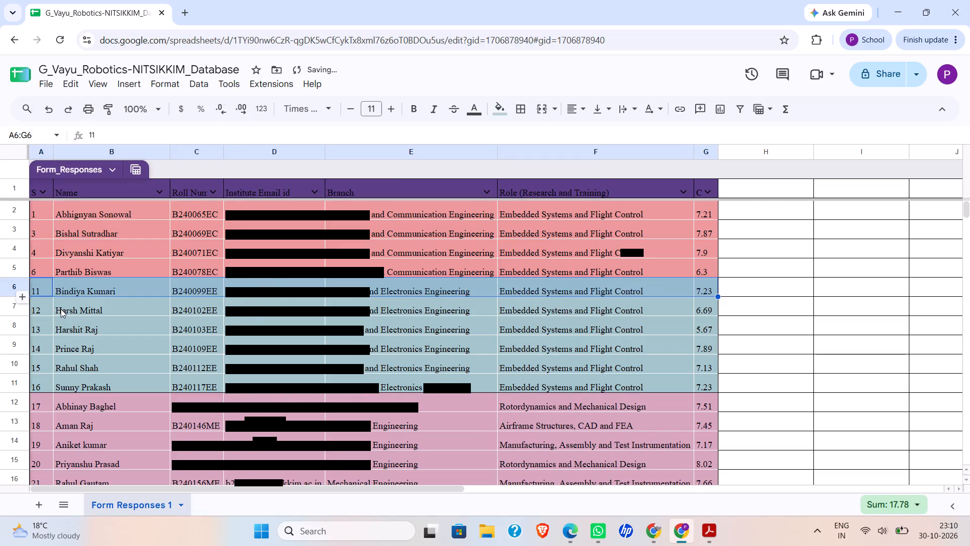
right_click(45, 286)
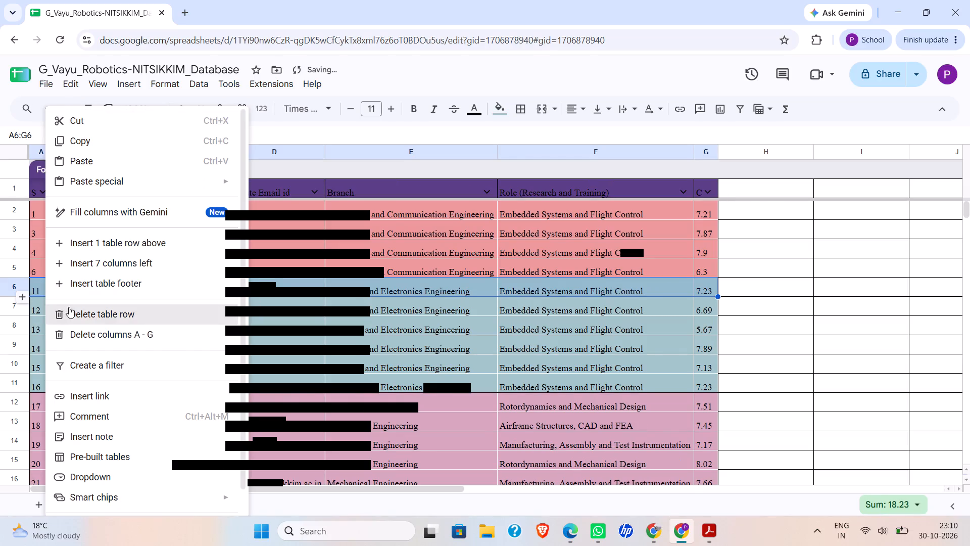
click(69, 307)
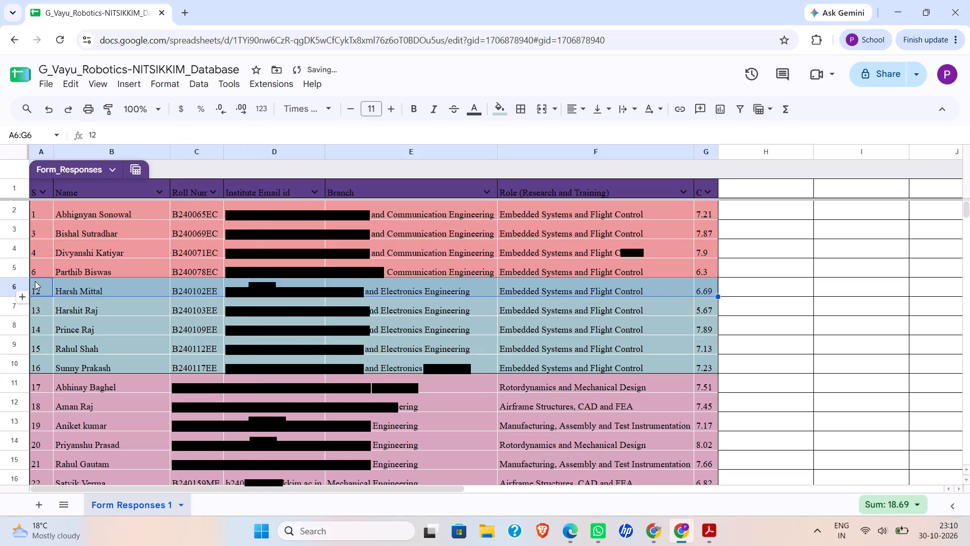
drag(35, 281, 71, 363)
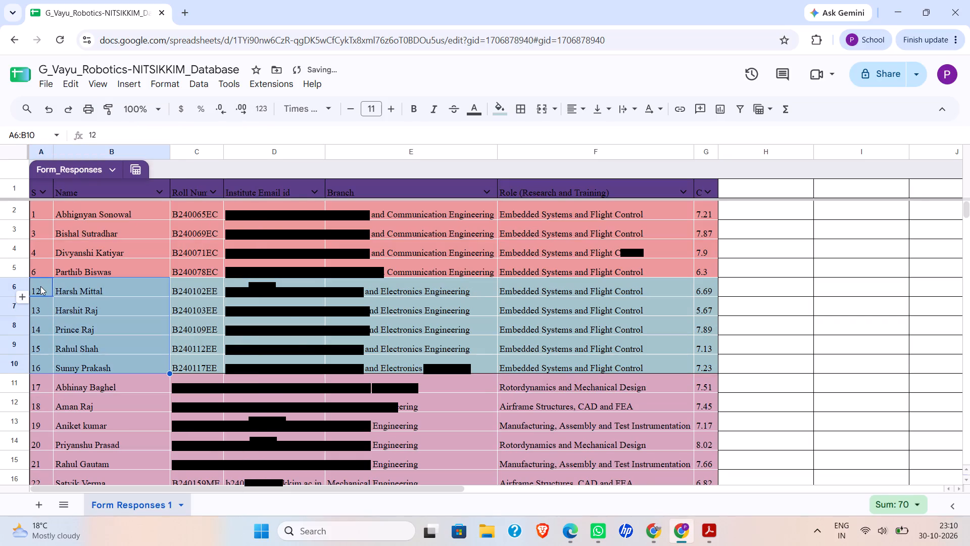
click(40, 286)
right_click(40, 286)
click(62, 309)
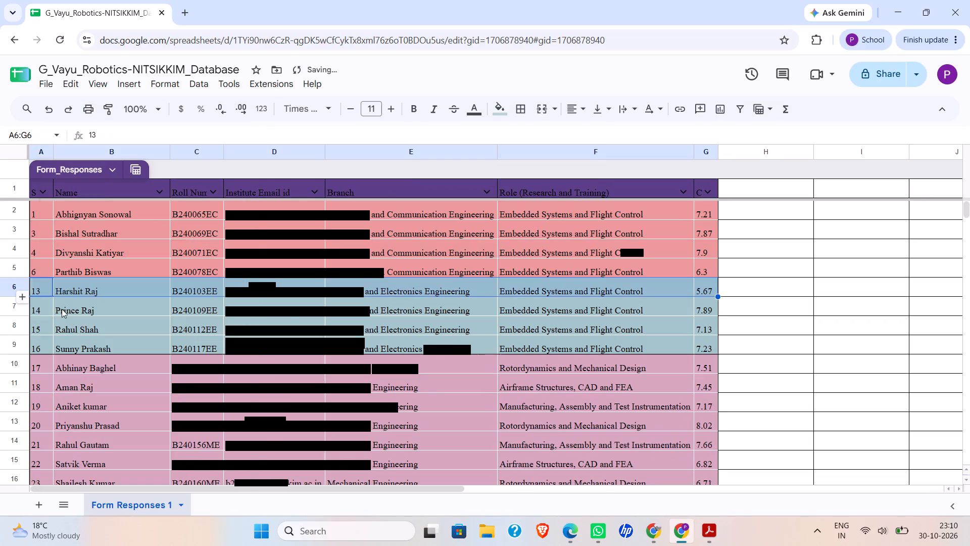
Delete the remaining EE branch rows with serial numbers 13, 14, 15 and 16 from the table.
click(41, 295)
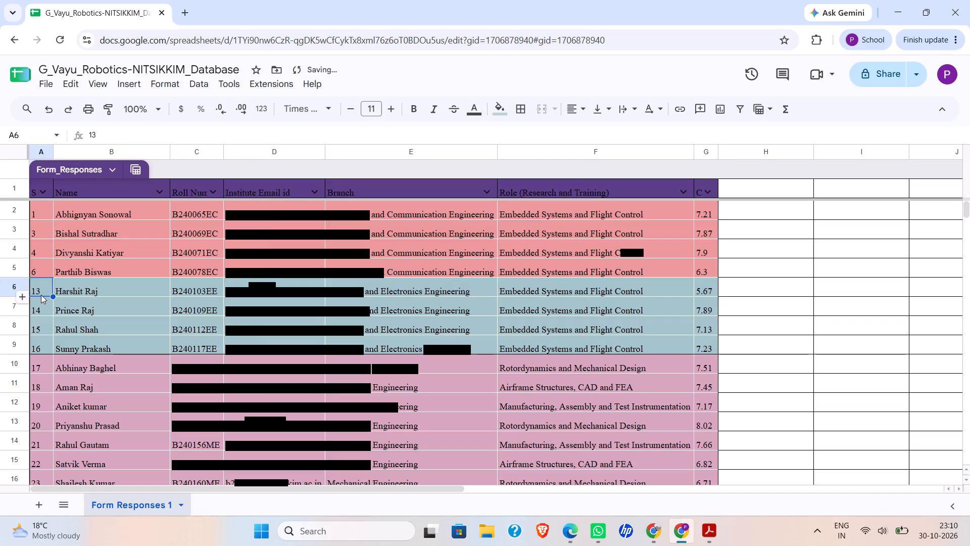
right_click(47, 294)
click(66, 311)
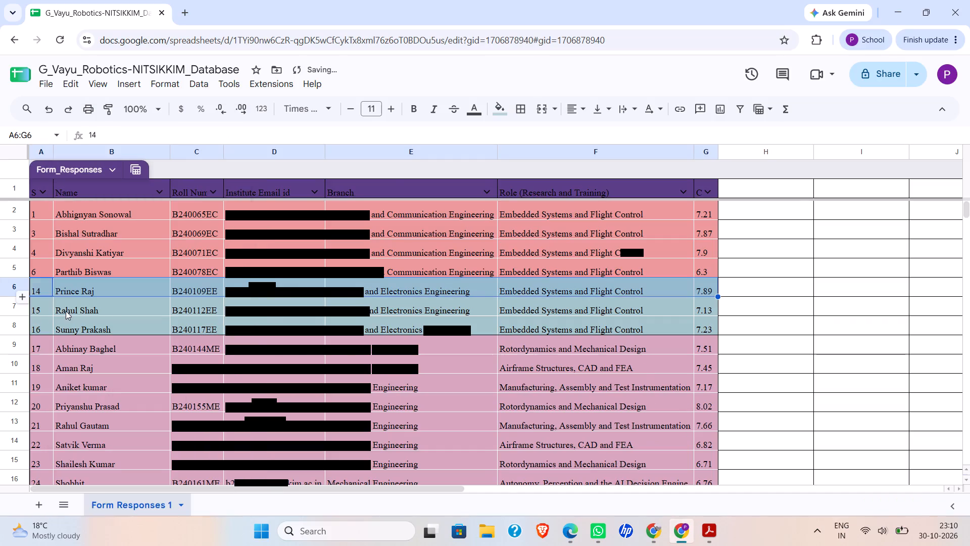
right_click(43, 288)
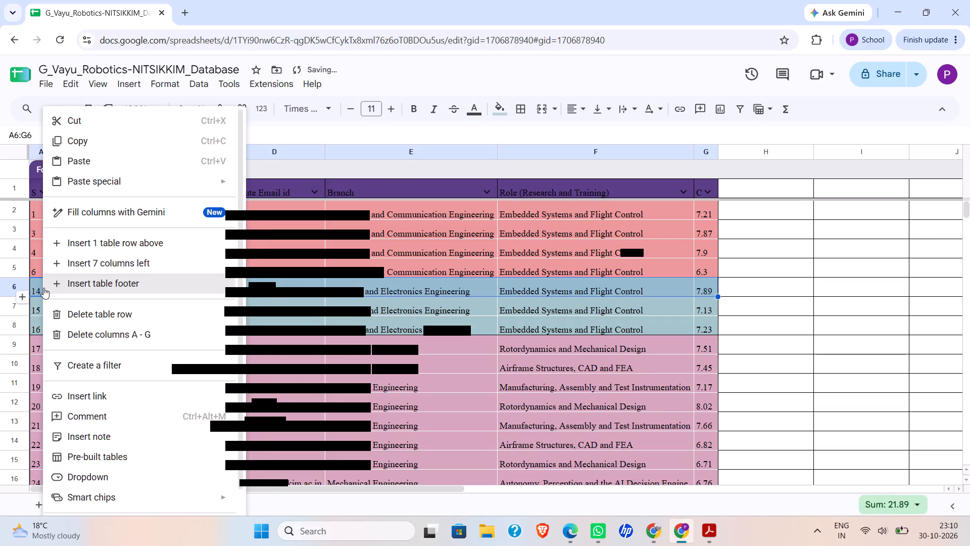
click(67, 320)
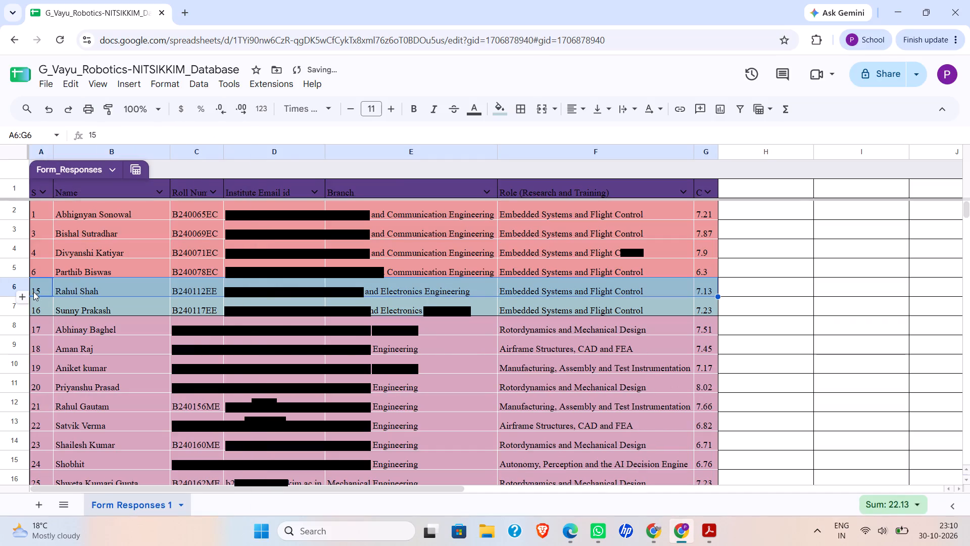
right_click(33, 292)
click(60, 305)
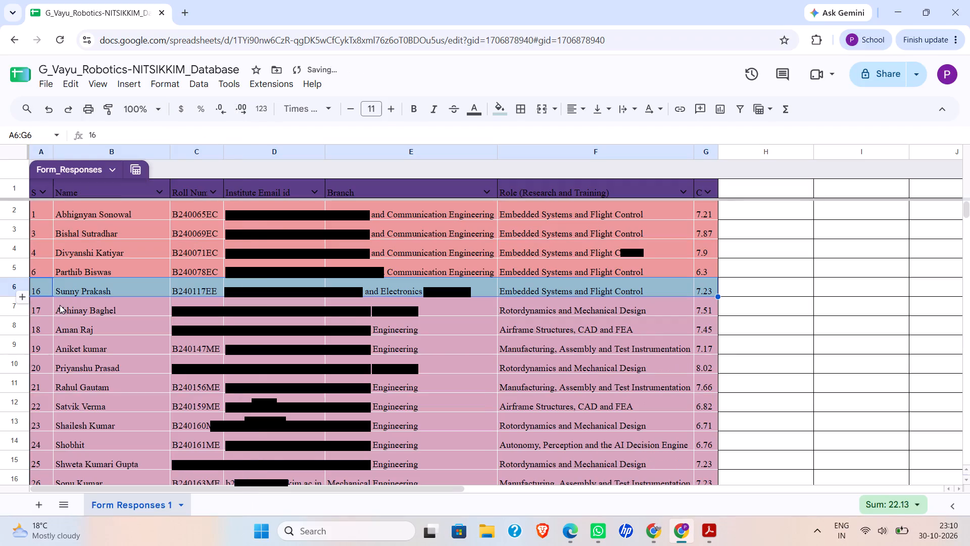
click(46, 290)
right_click(46, 290)
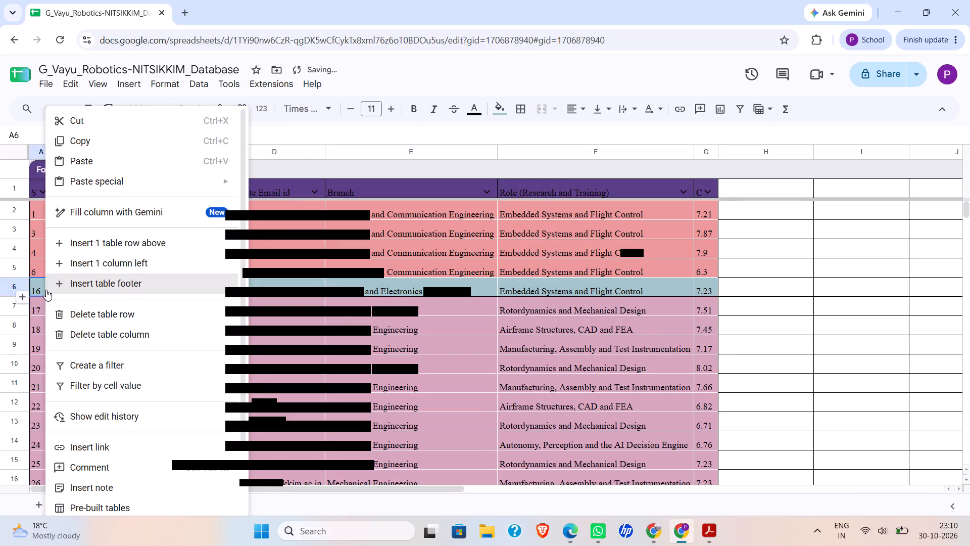
click(66, 309)
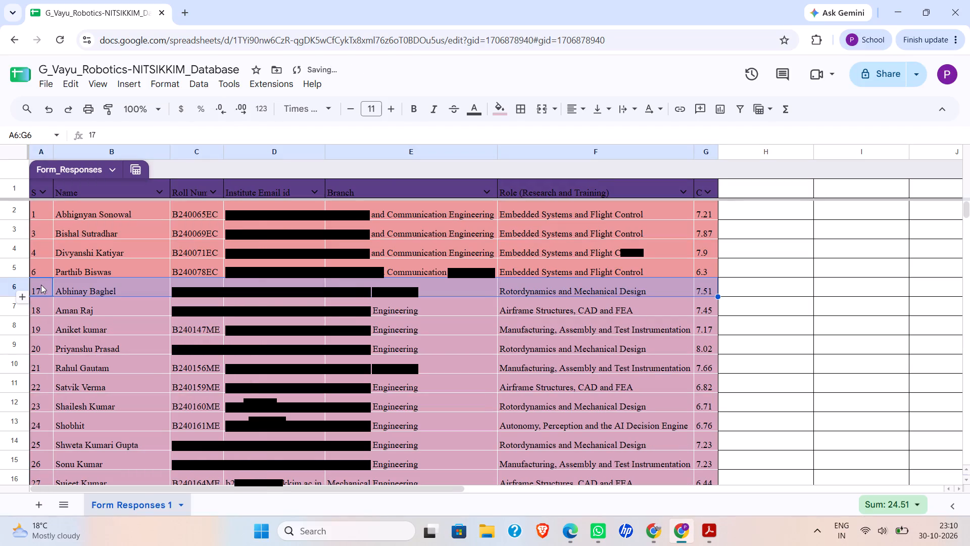
Delete the Mechanical Engineering rows with serial numbers 18 and 20, keeping rows 17 and 19.
click(41, 307)
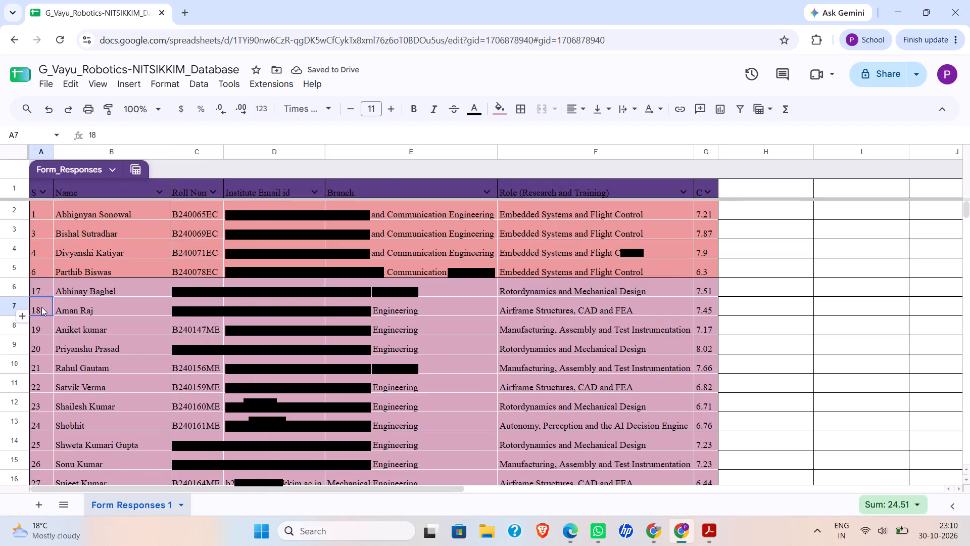
right_click(41, 307)
click(66, 306)
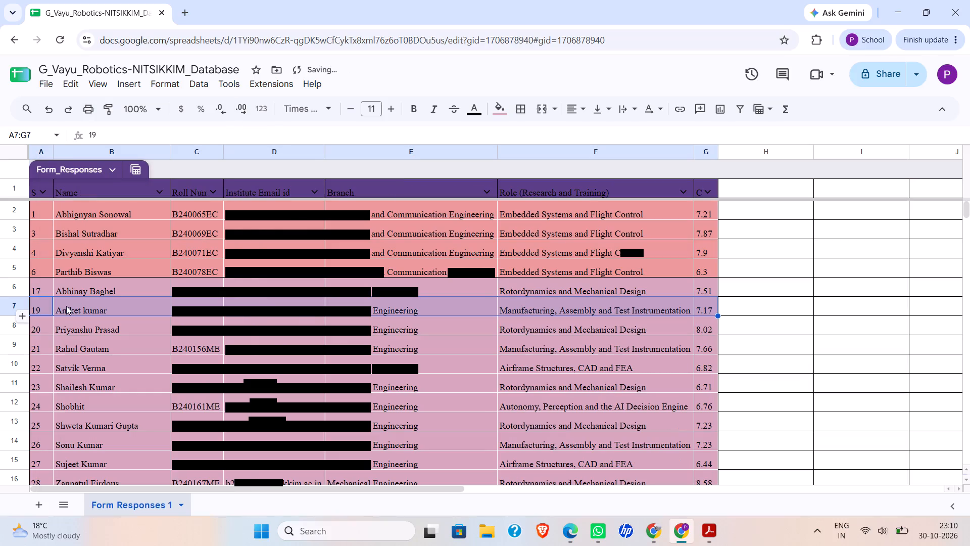
click(42, 327)
right_click(42, 327)
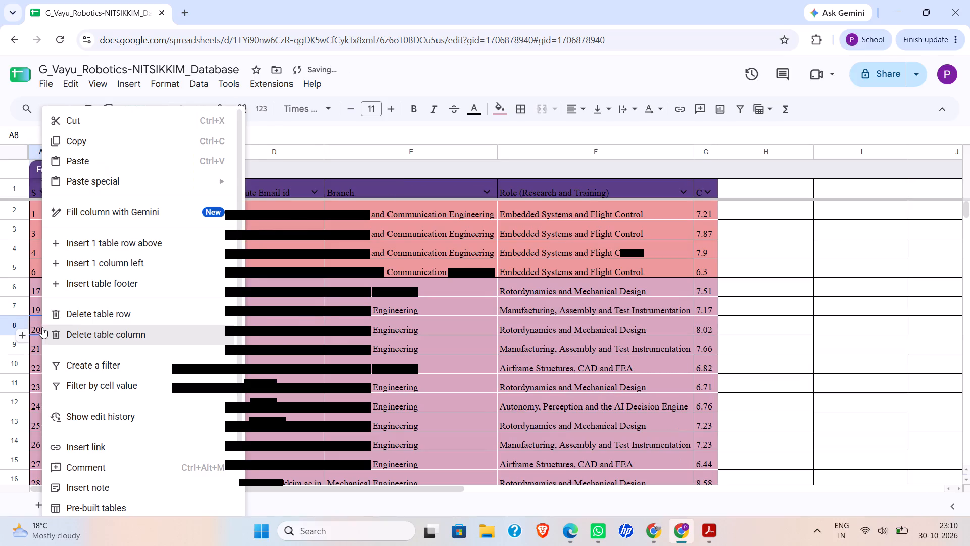
click(77, 314)
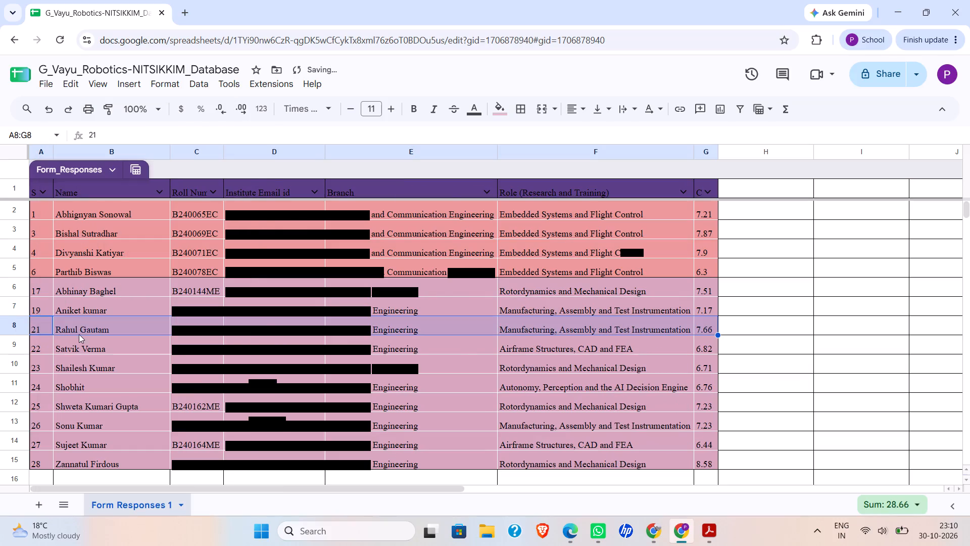
Set the serial numbers of the first two Mechanical Engineering entries to 5 and 6.
click(44, 290)
key(BackSpace)
key(5)
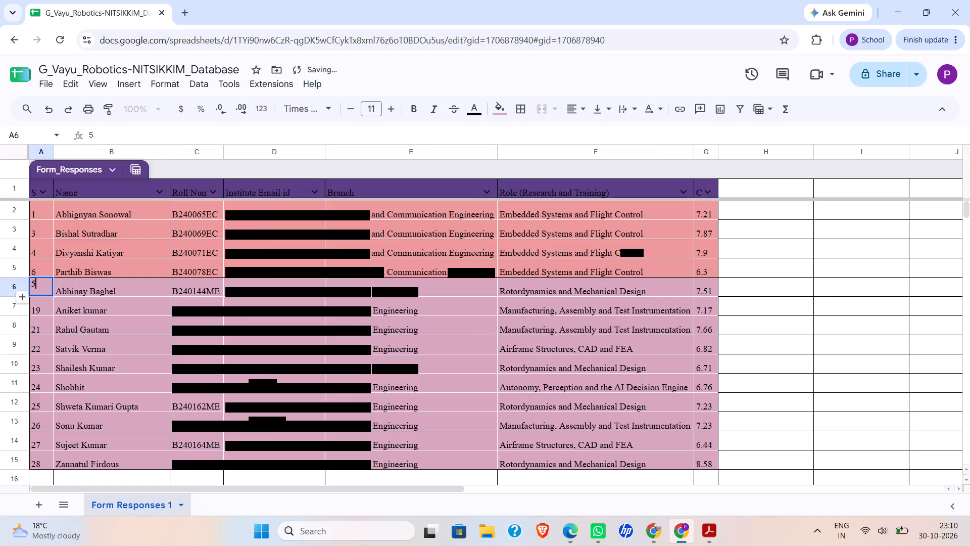
click(46, 305)
key(BackSpace)
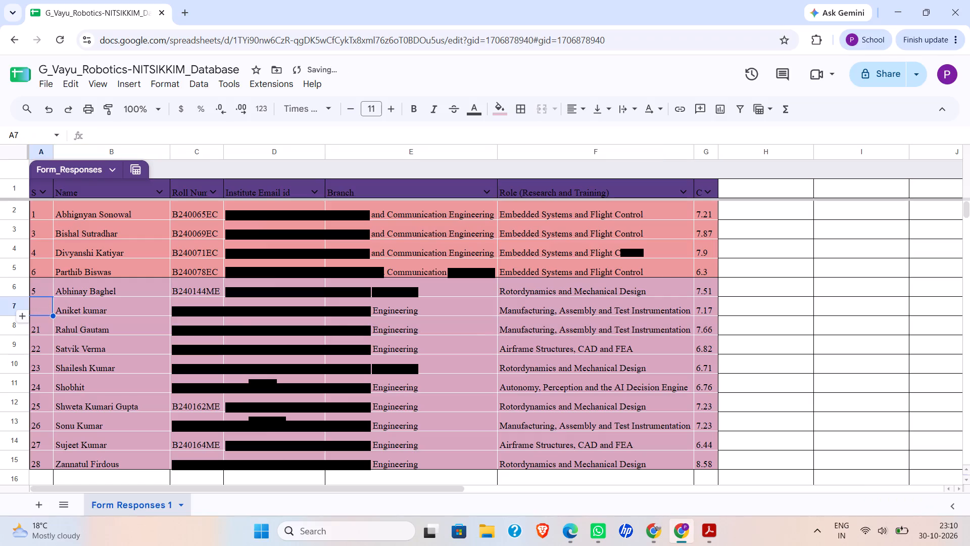
key(6)
click(50, 312)
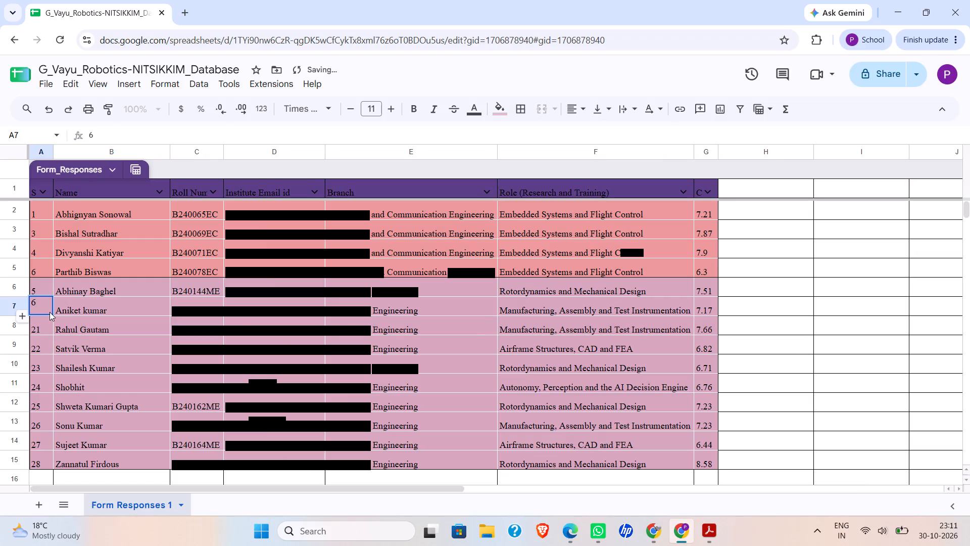
Delete the Mechanical Engineering rows with serial numbers 21, 22, 23 and 24 from the table.
click(45, 327)
right_click(45, 327)
click(83, 315)
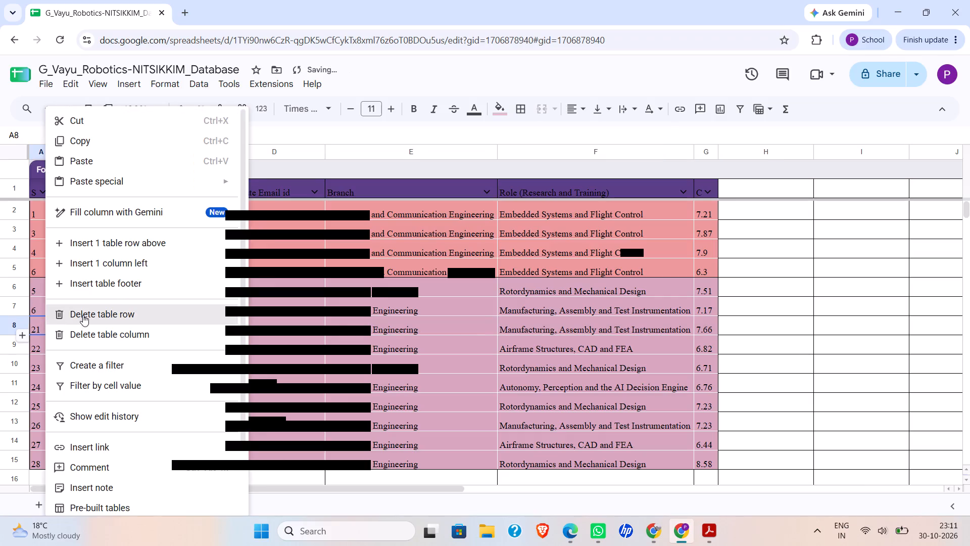
click(47, 331)
right_click(47, 331)
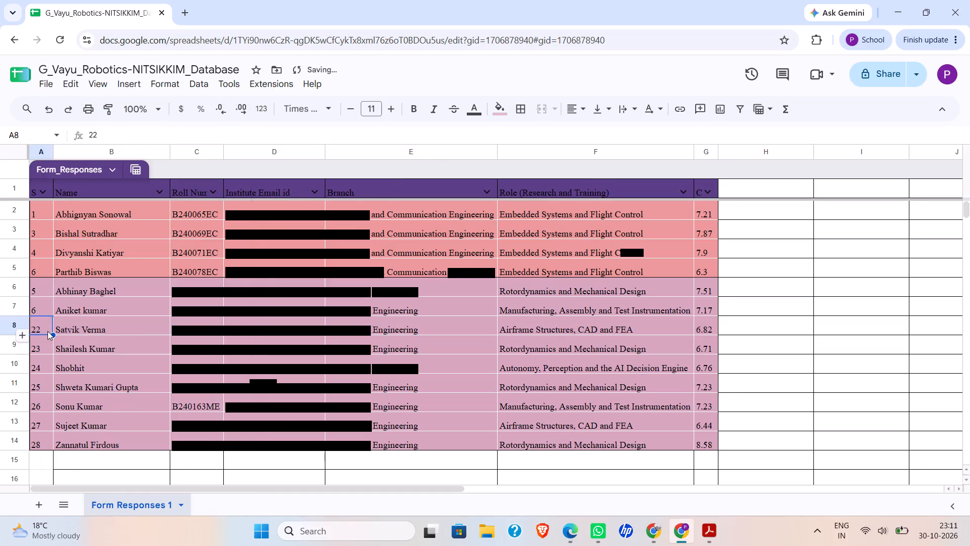
click(103, 310)
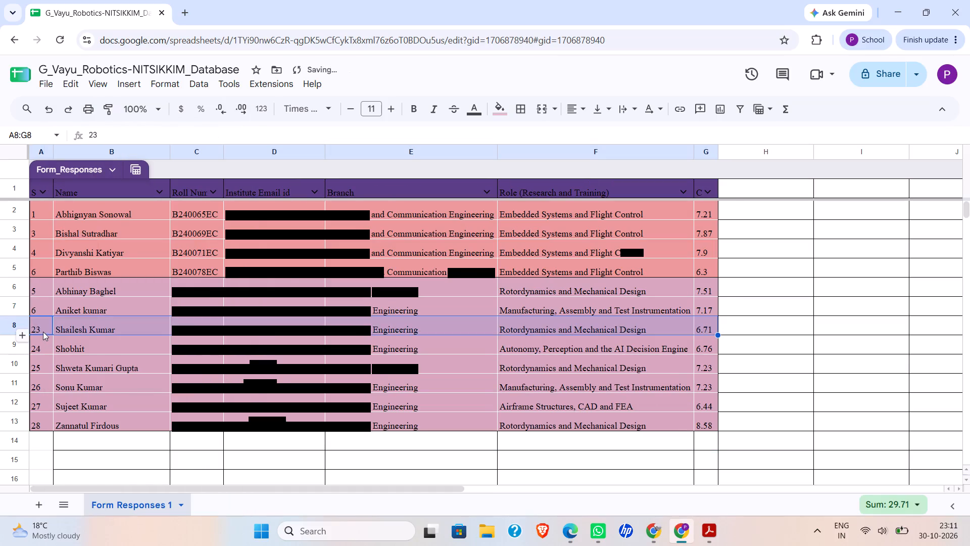
right_click(43, 332)
click(84, 313)
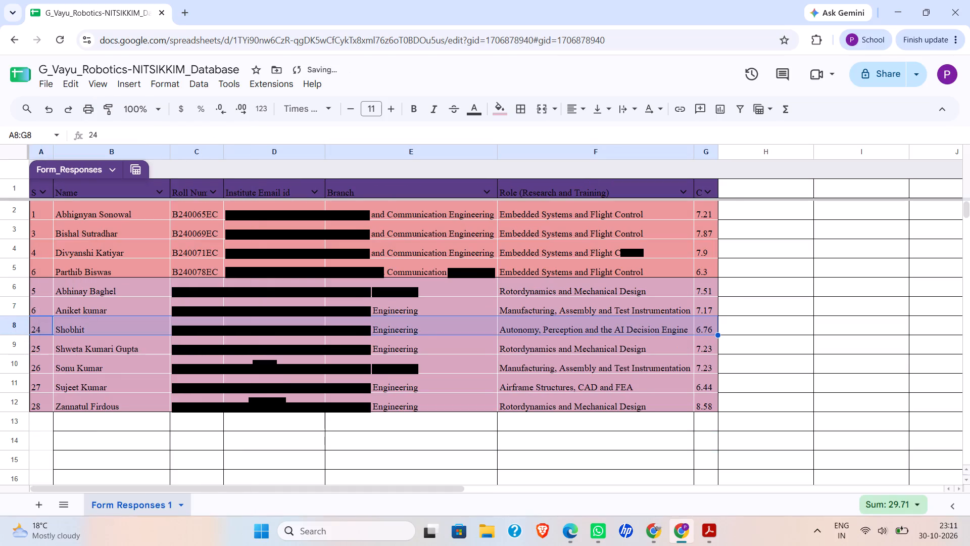
right_click(35, 335)
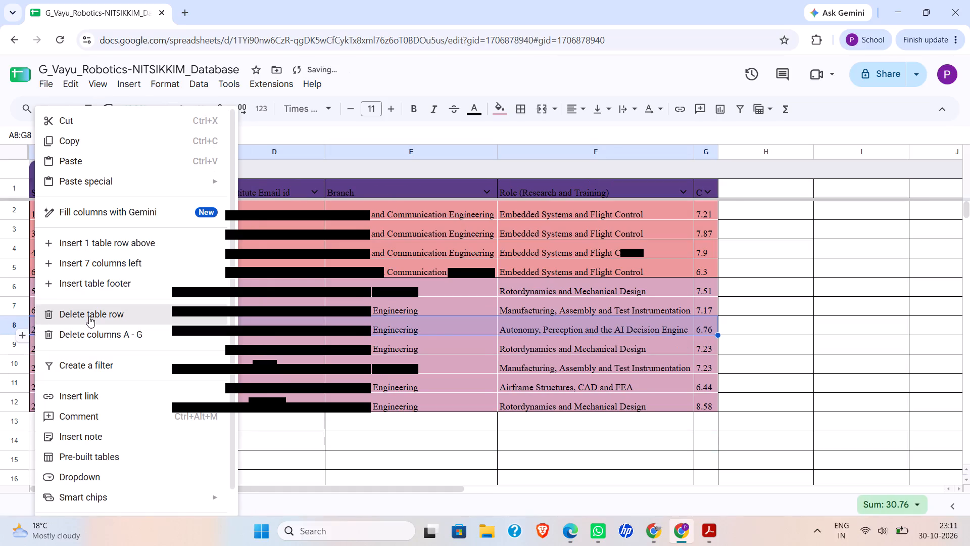
click(89, 316)
Delete the last four table rows, with serial numbers 25, 26, 27 and 28.
right_click(42, 331)
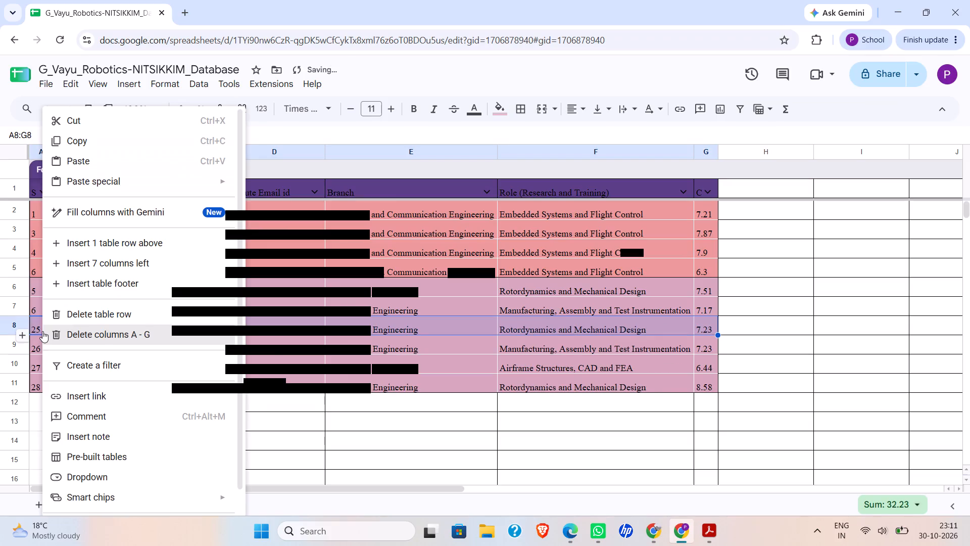
click(102, 314)
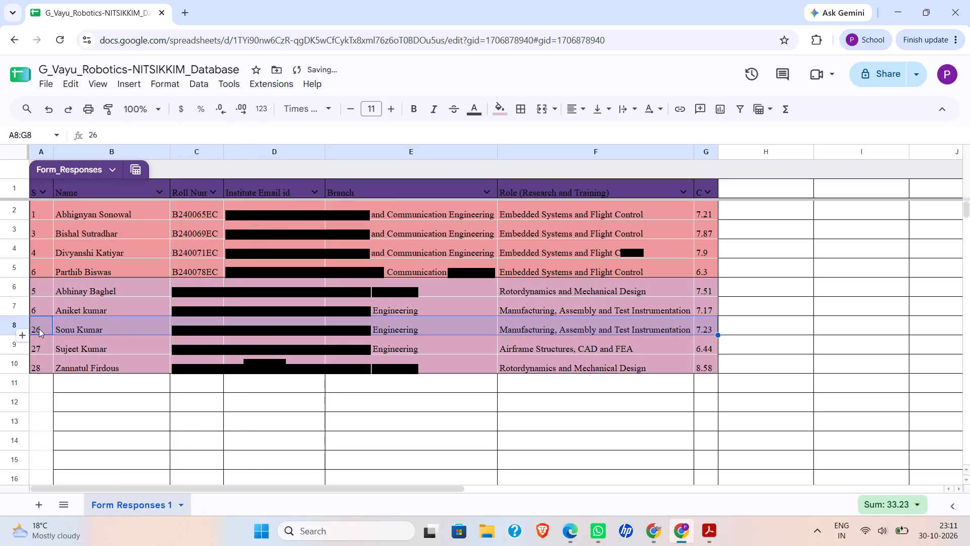
right_click(39, 329)
click(80, 314)
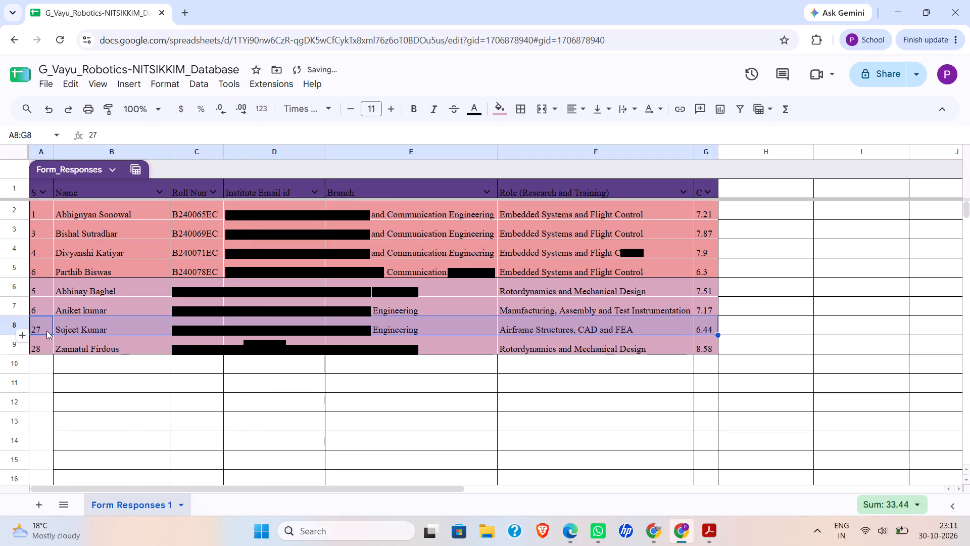
right_click(46, 331)
click(86, 320)
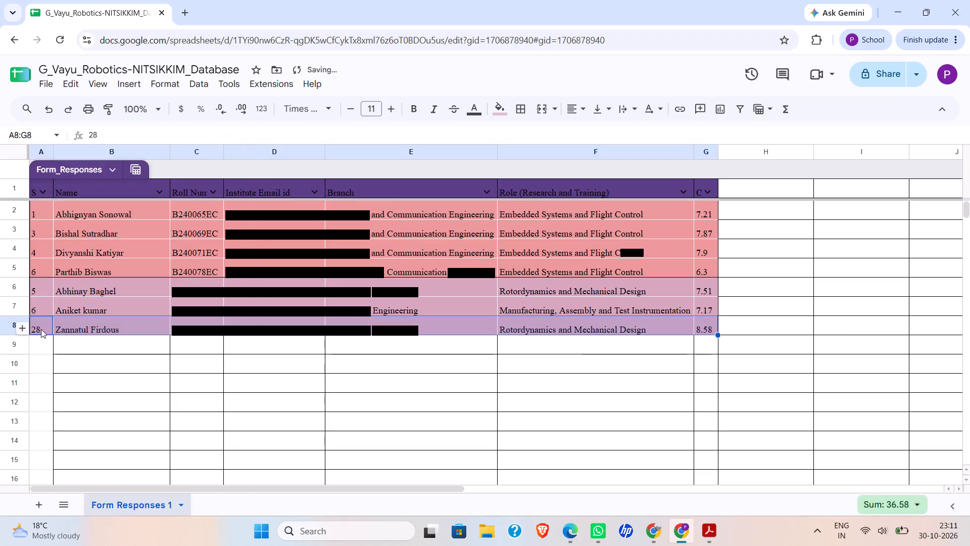
right_click(41, 329)
click(112, 307)
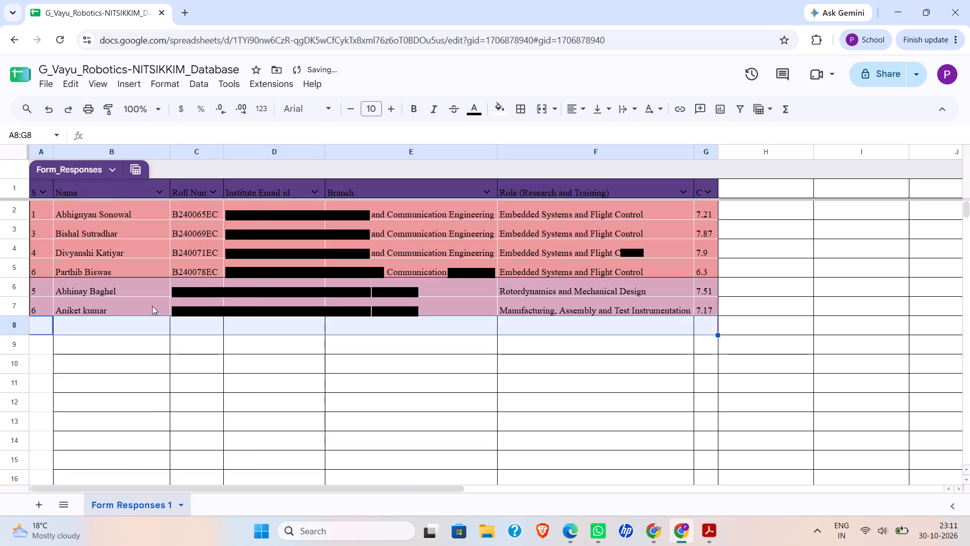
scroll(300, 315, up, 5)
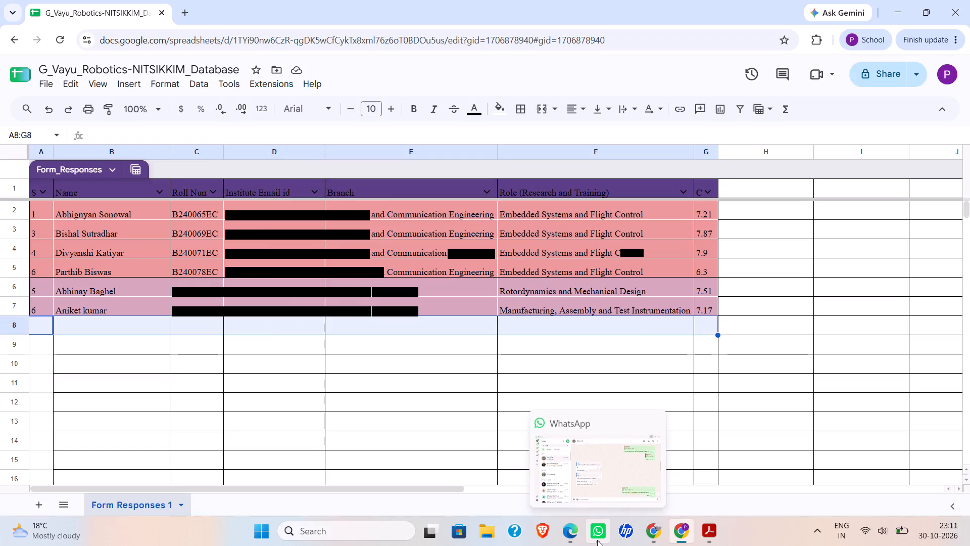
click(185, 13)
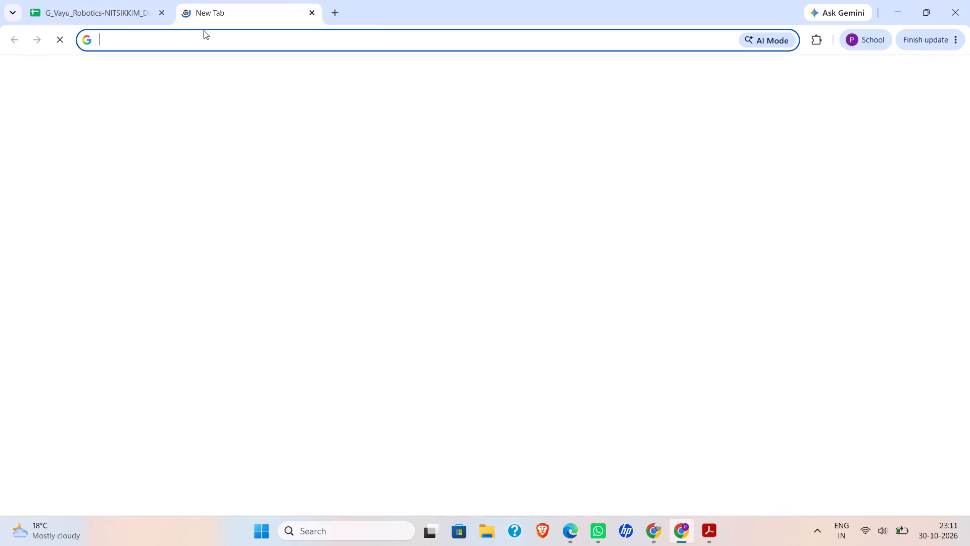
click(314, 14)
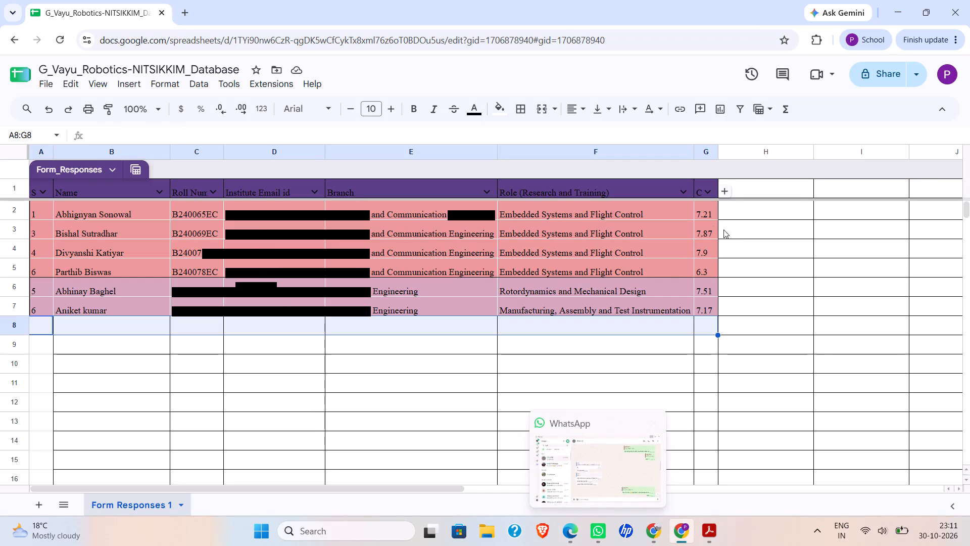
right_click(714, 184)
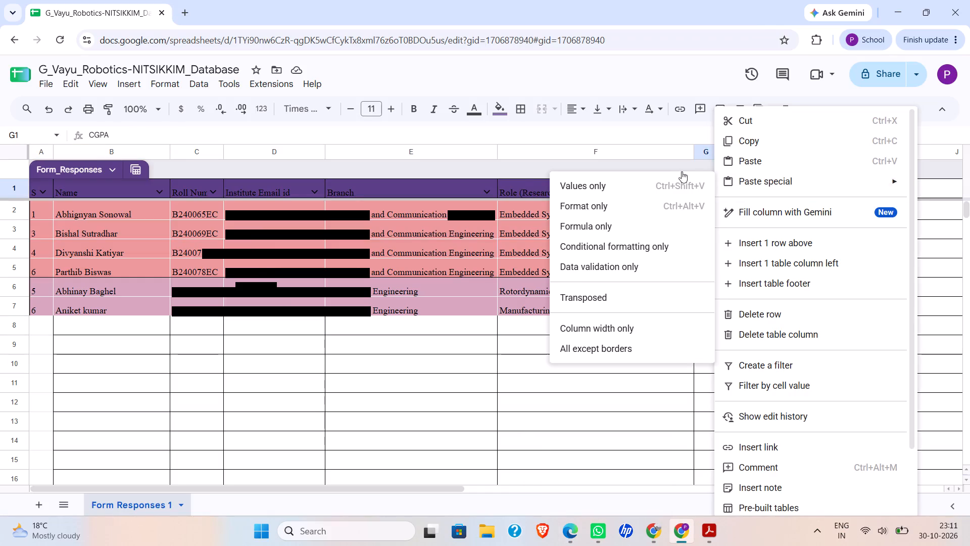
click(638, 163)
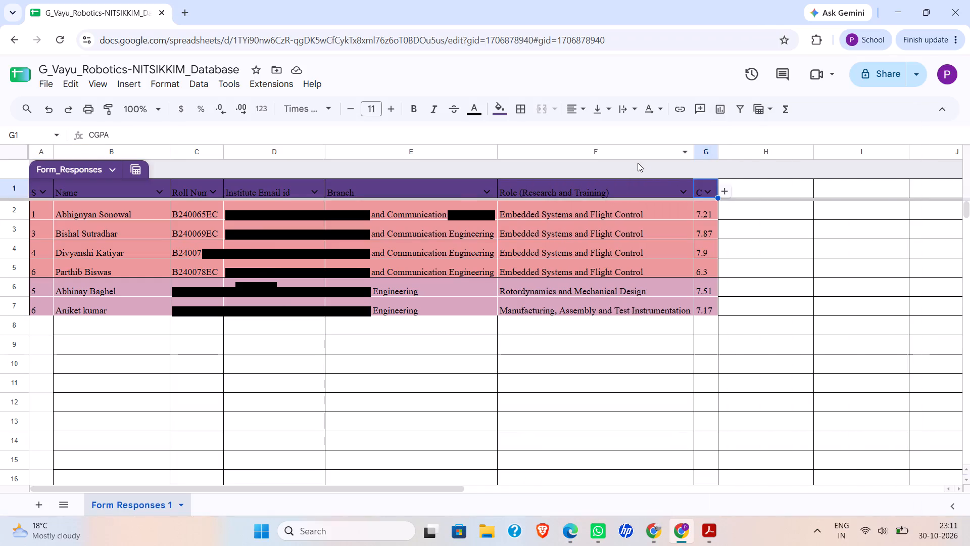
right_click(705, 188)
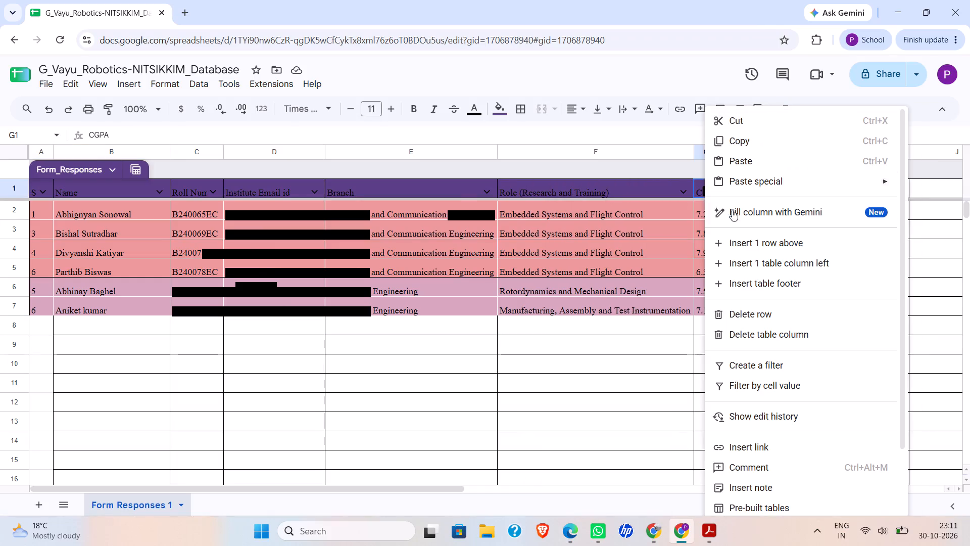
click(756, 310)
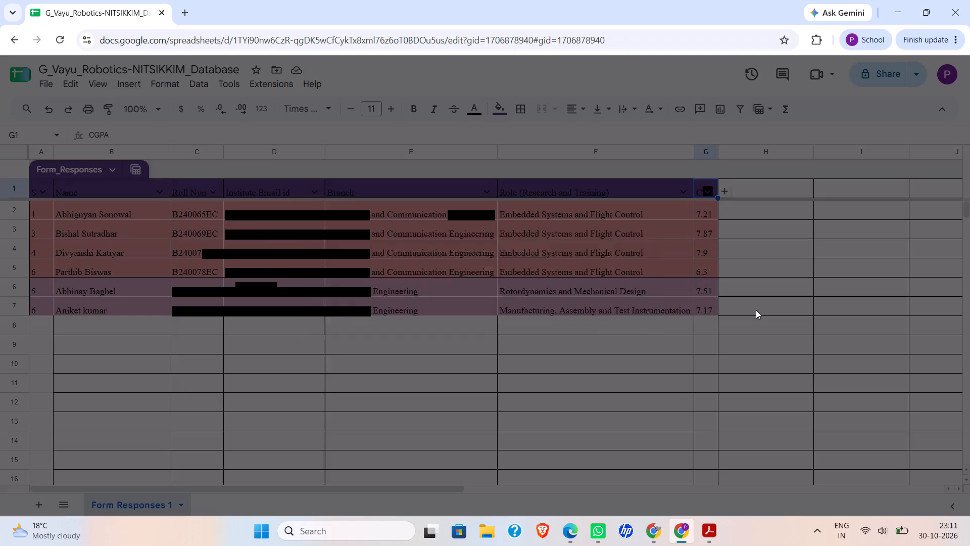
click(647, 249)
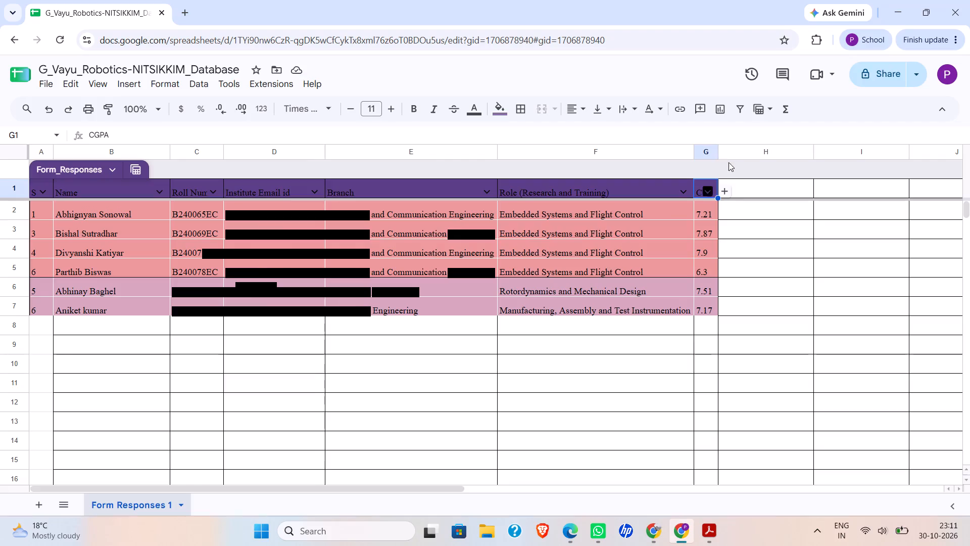
Delete the entire CGPA column (column G) from the Form_Responses table.
click(711, 150)
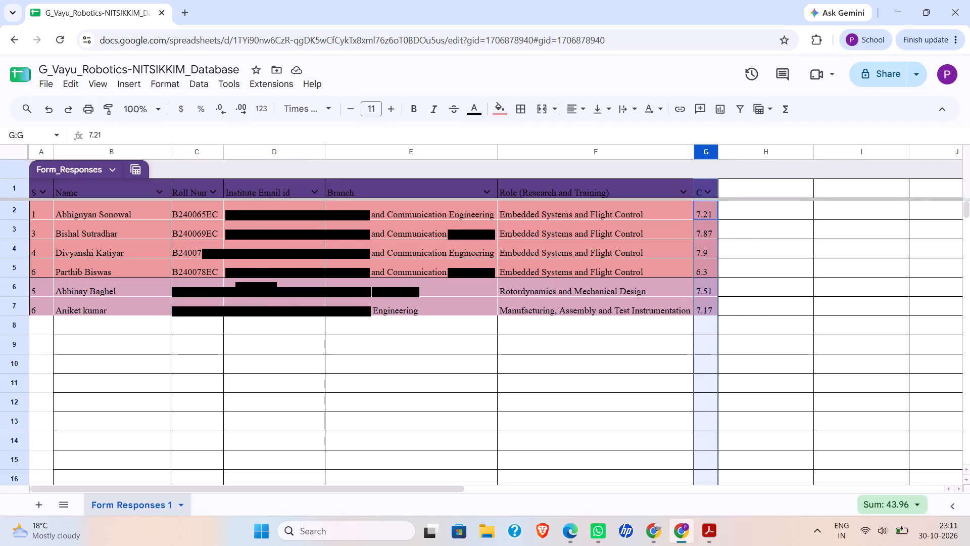
right_click(706, 153)
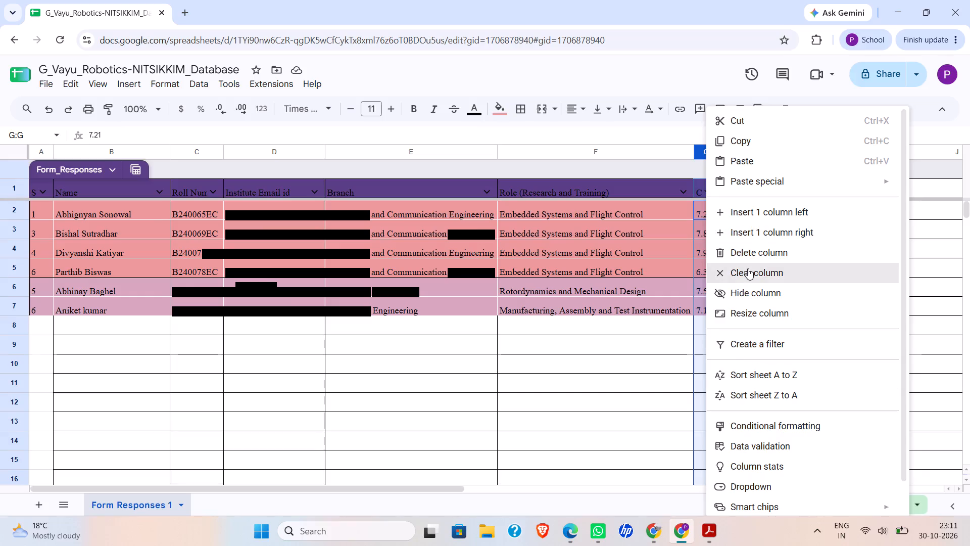
click(752, 251)
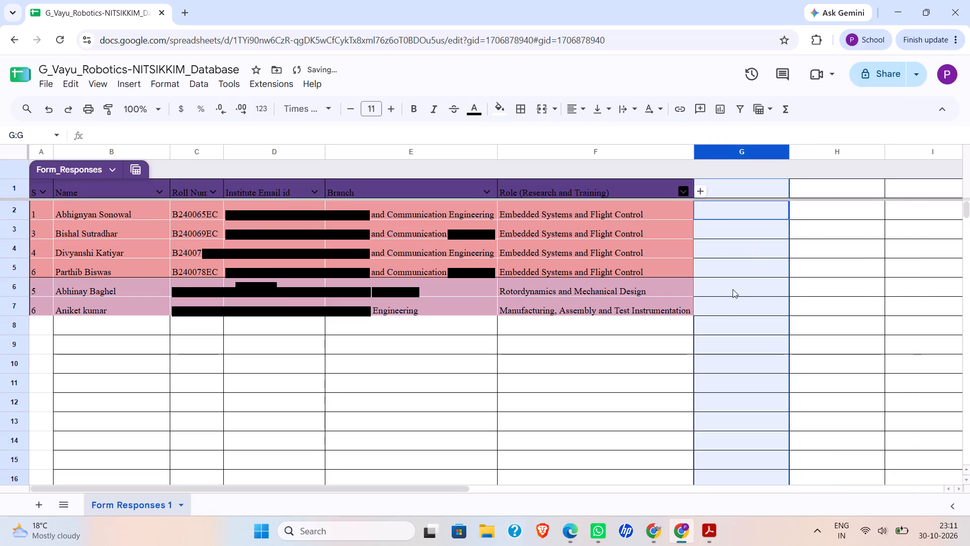
click(566, 338)
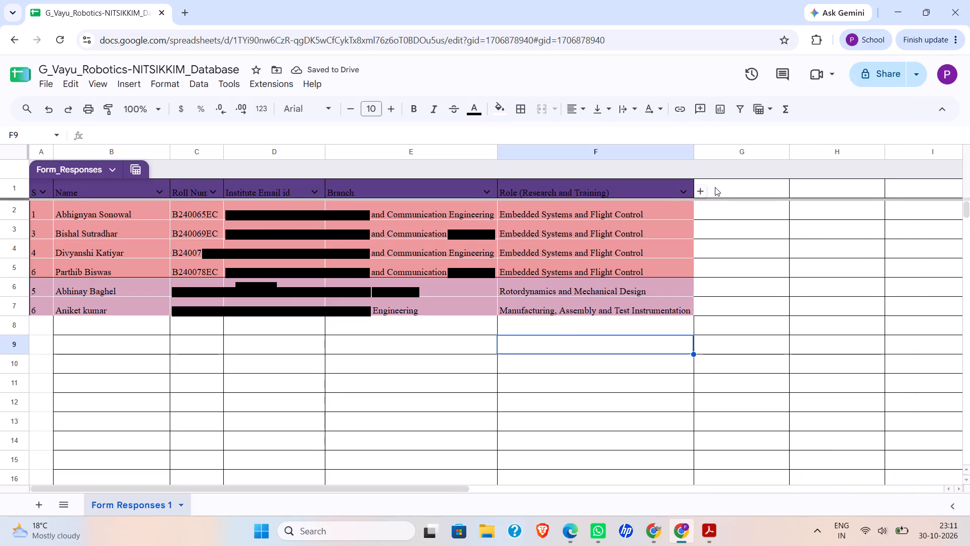
click(715, 187)
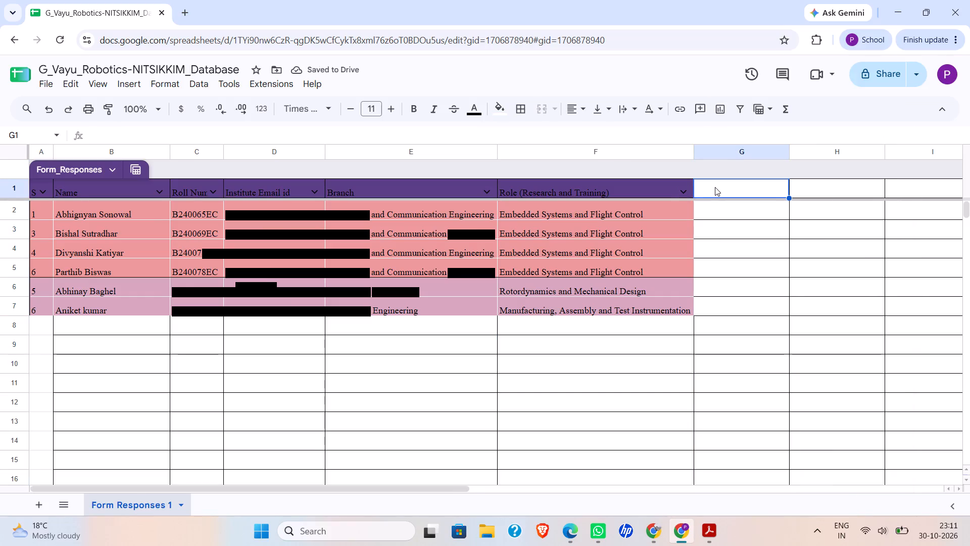
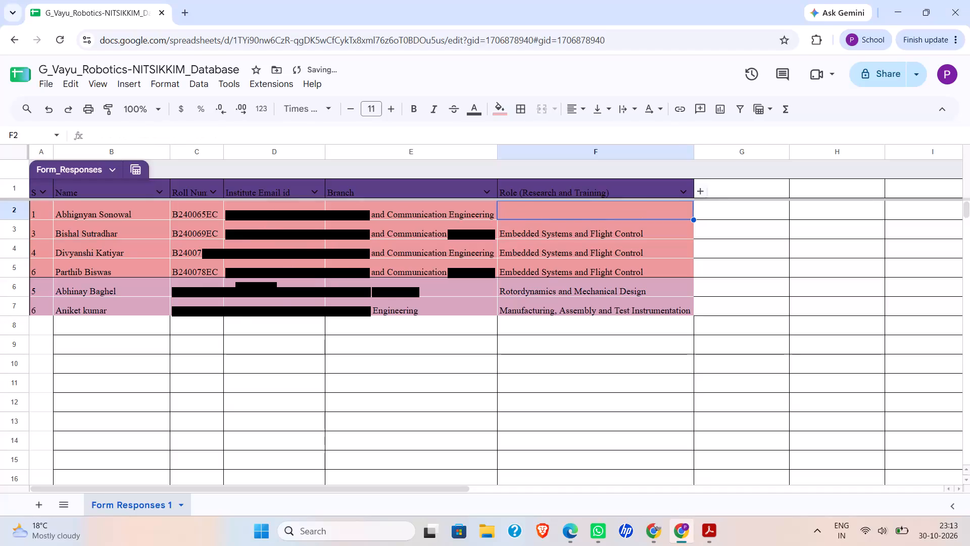
Set the Role (Research and Training) entries in rows 2 and 4 to the copied text Autonomy and Perception.
key(ctrl+v)
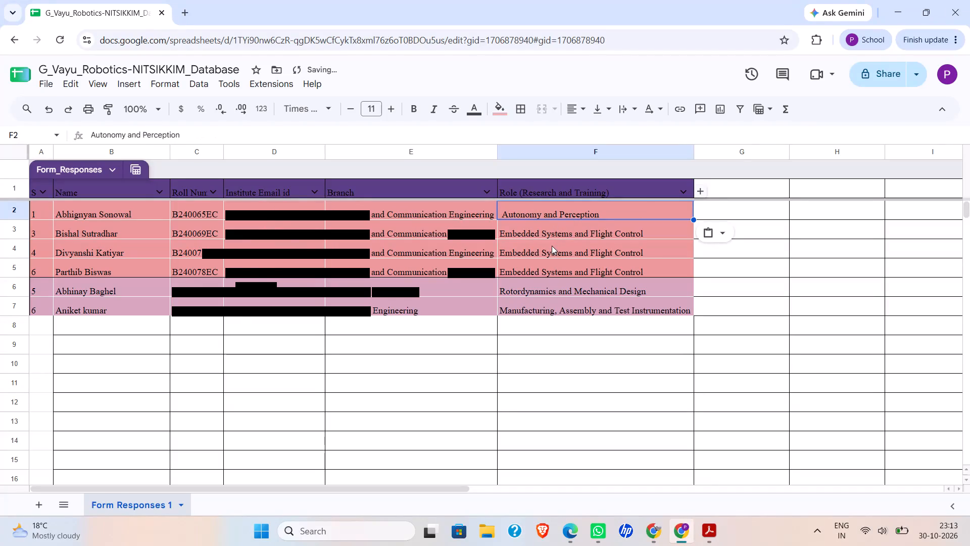
click(553, 258)
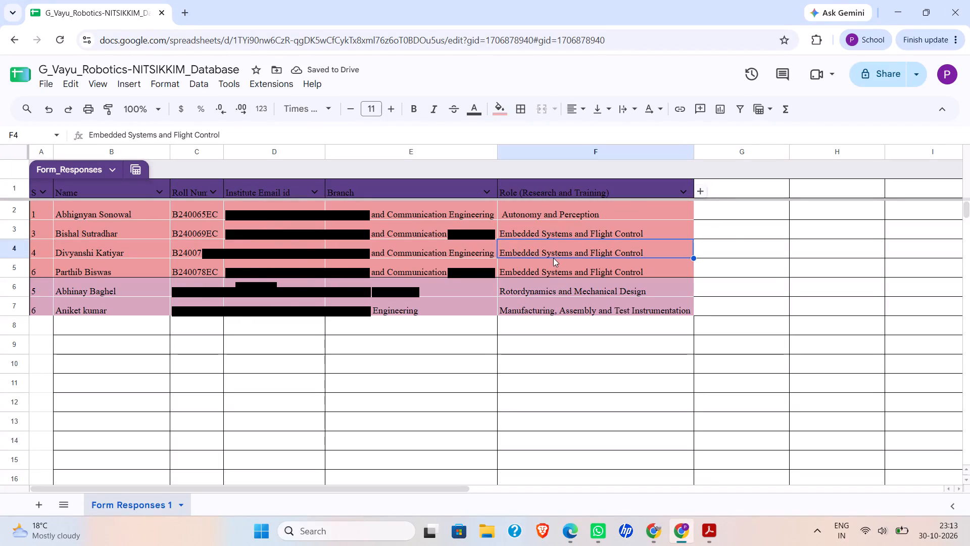
key(BackSpace)
key(ctrl+v)
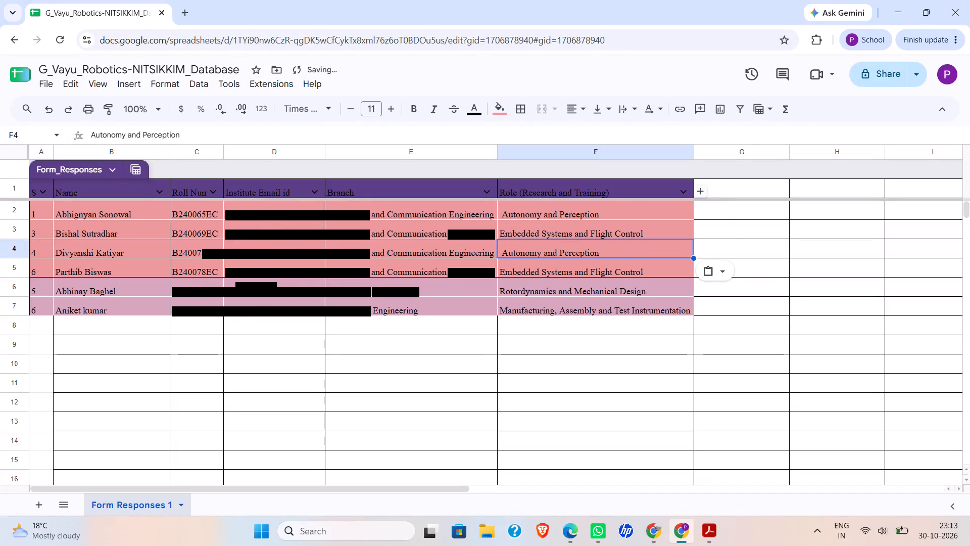
Select the Role (Research and Training) cell of the first Mechanical Engineering entry, in row 6.
click(550, 296)
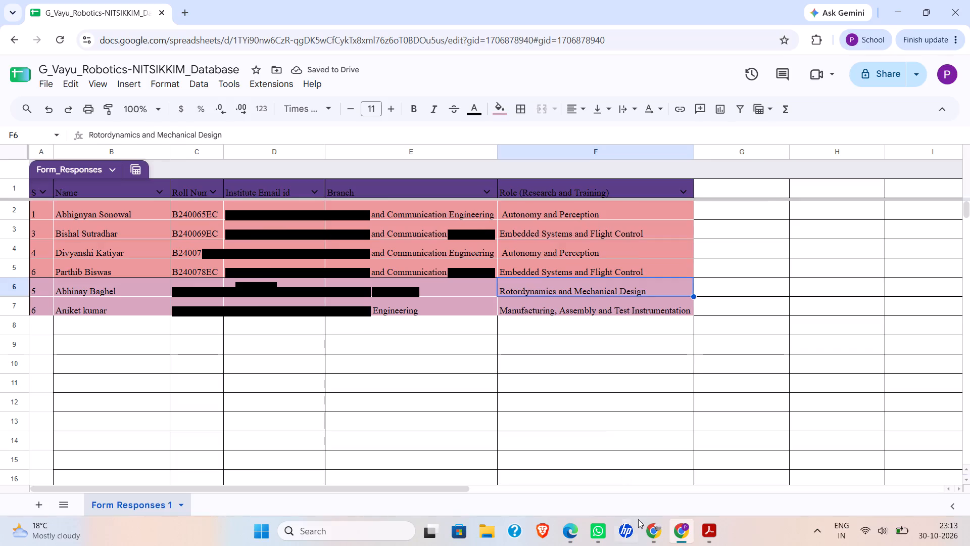
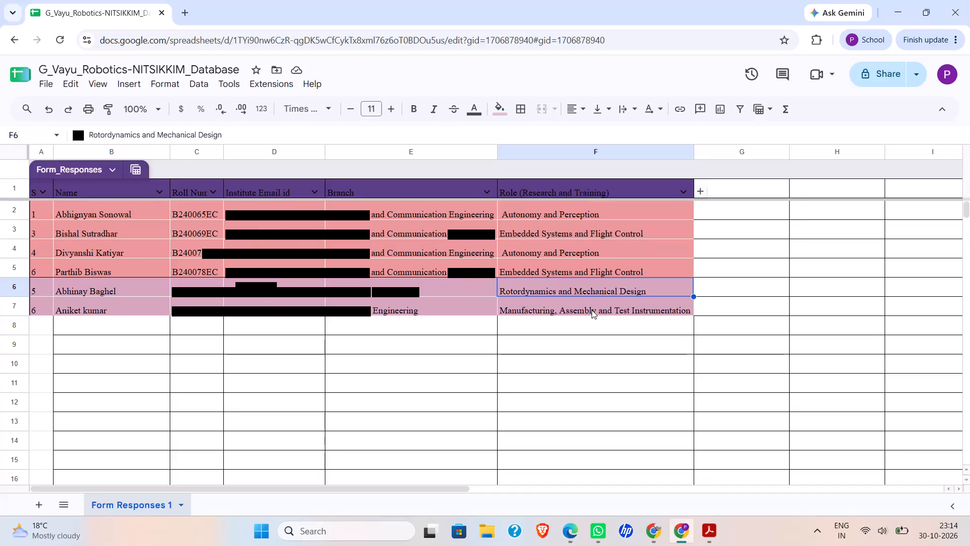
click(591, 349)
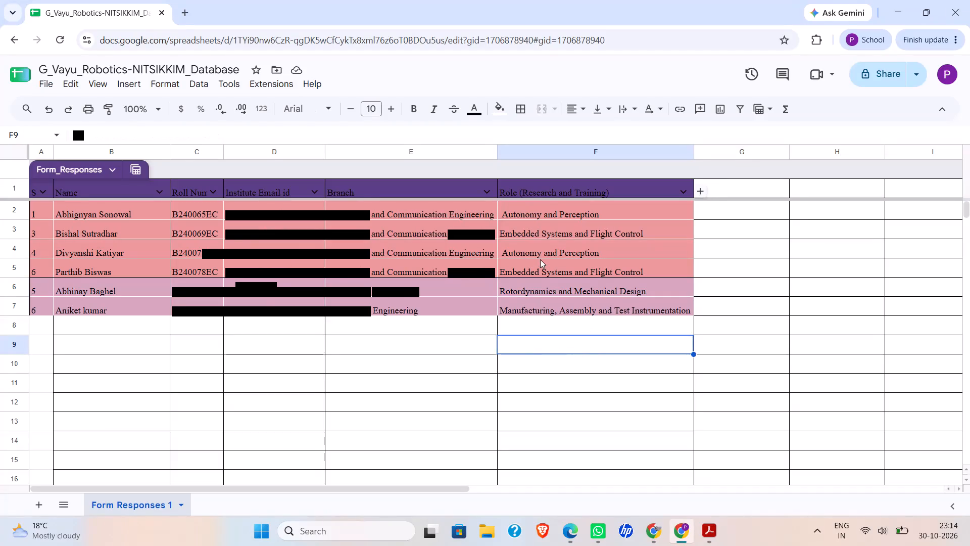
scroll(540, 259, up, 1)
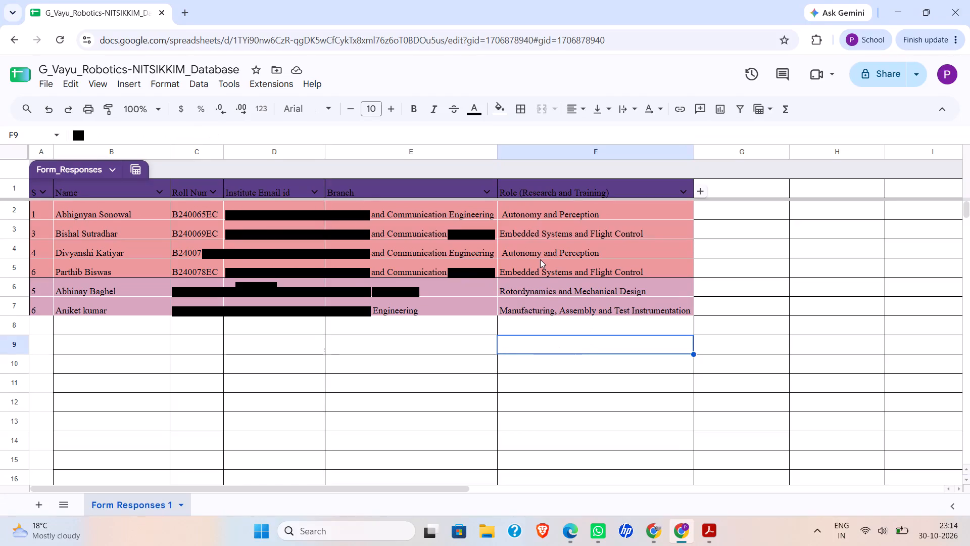
Add a new column headed TIME-SLOTS directly after the Role (Research and Training) column.
click(730, 188)
key(t)
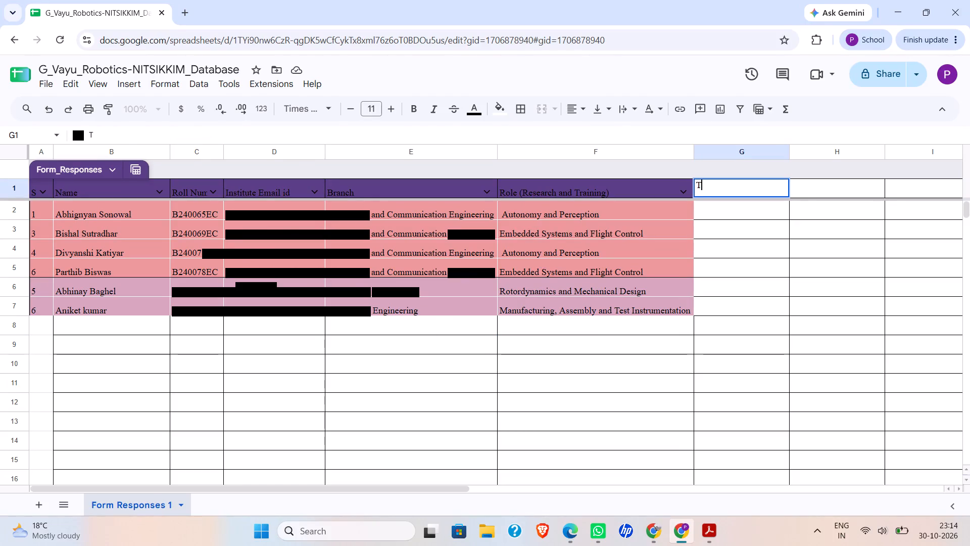
text(IME)
text(-SLOTS)
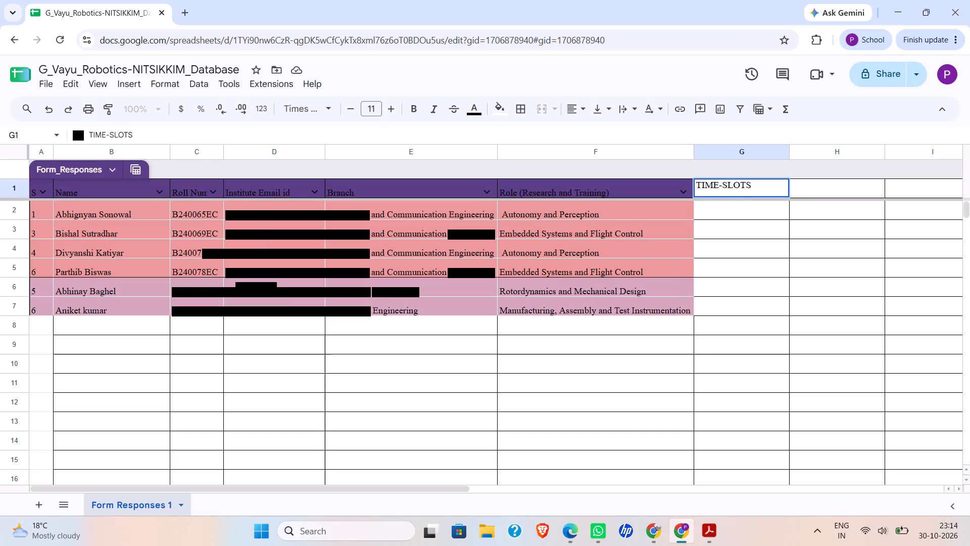
Enter the time slot 5:00-5:10PM in the TIME-SLOTS cell of row 2.
click(708, 215)
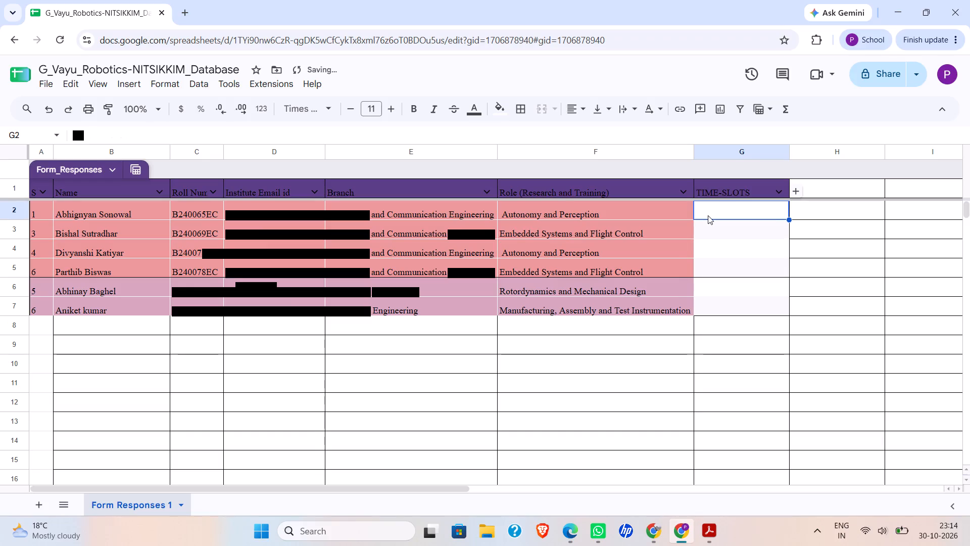
key(5)
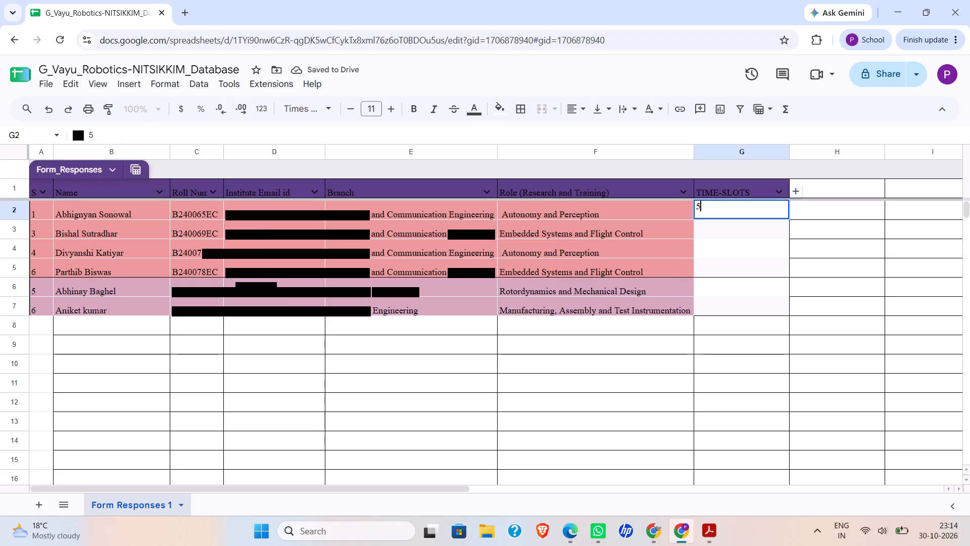
key(shift+colon)
text(00)
key(minus)
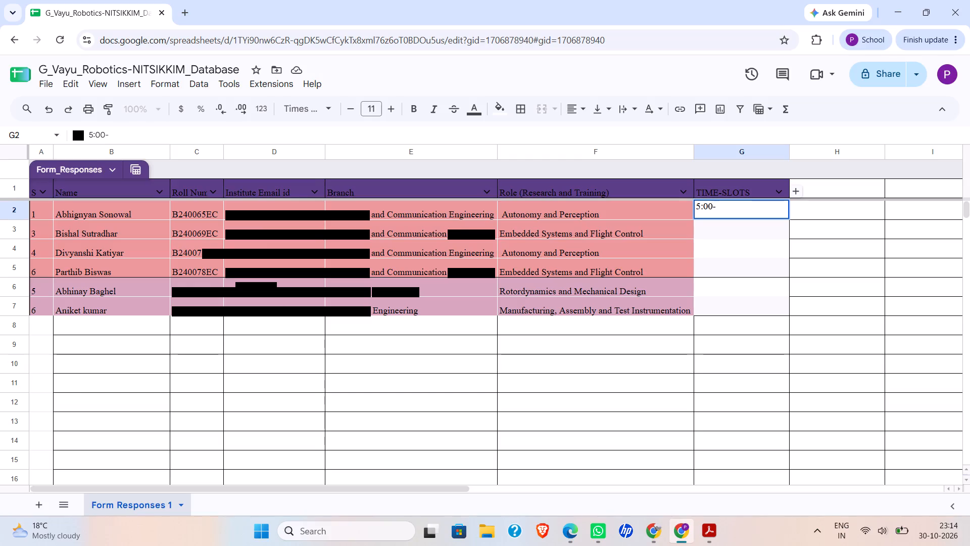
key(5)
key(shift+colon)
key(1)
key(0)
text(P,)
key(BackSpace)
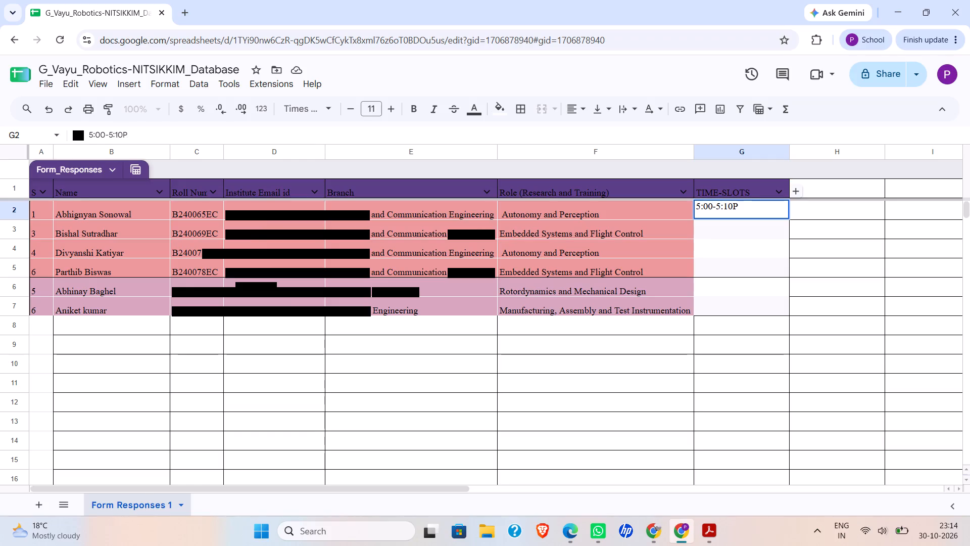
key(m)
key(Left)
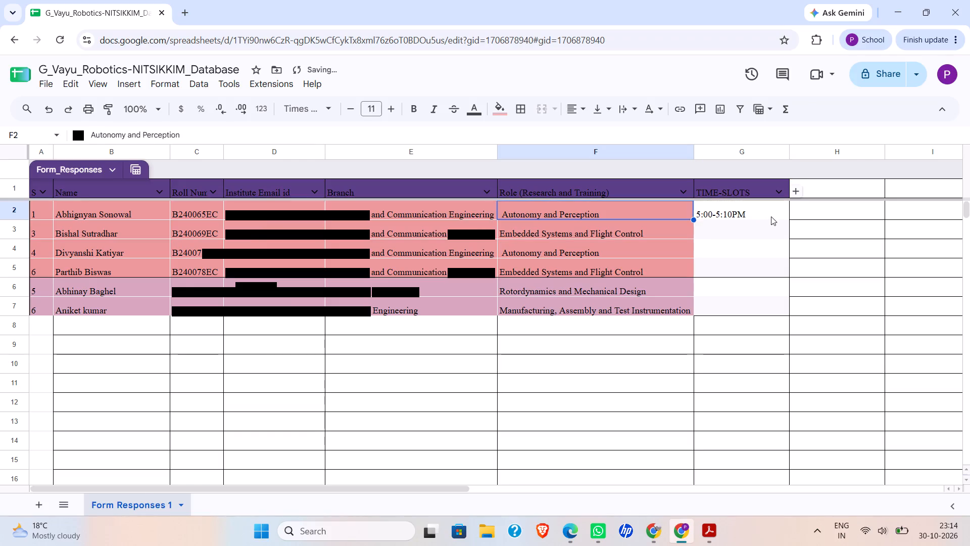
Insert a space before PM in row 2's time slot so it reads 5:00-5:10 PM.
click(754, 206)
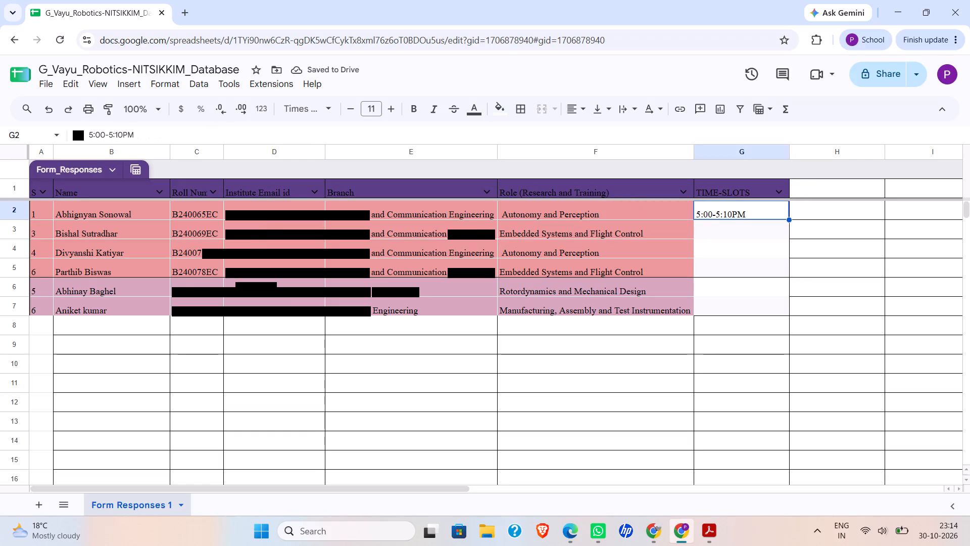
click(122, 135)
key(space)
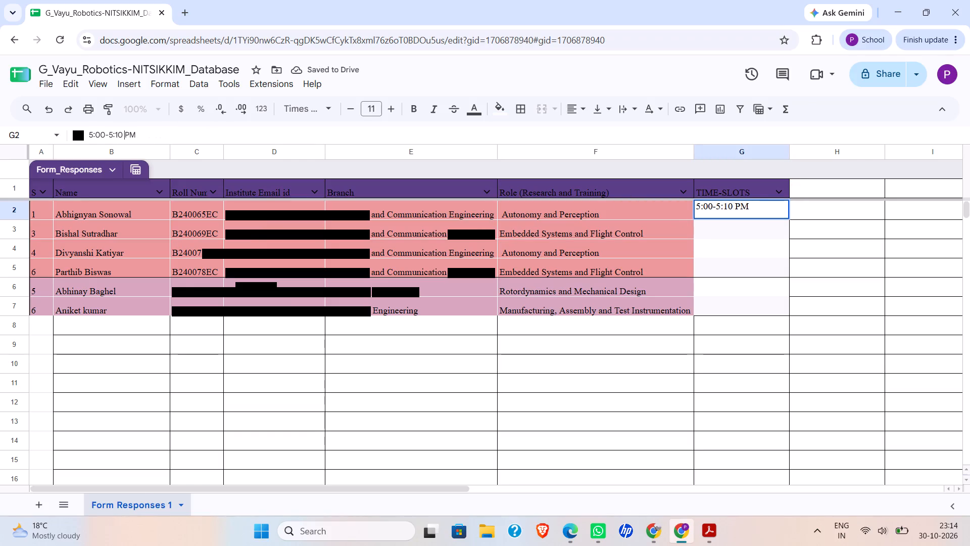
click(698, 232)
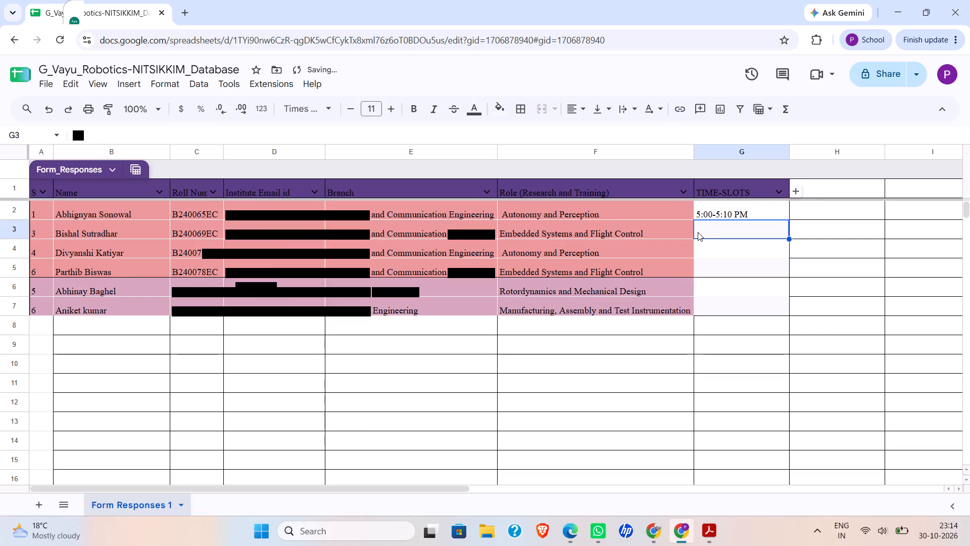
Copy row 2's time slot into the TIME-SLOTS cells of rows 3 to 6 and try to fill row 7 as well.
click(730, 217)
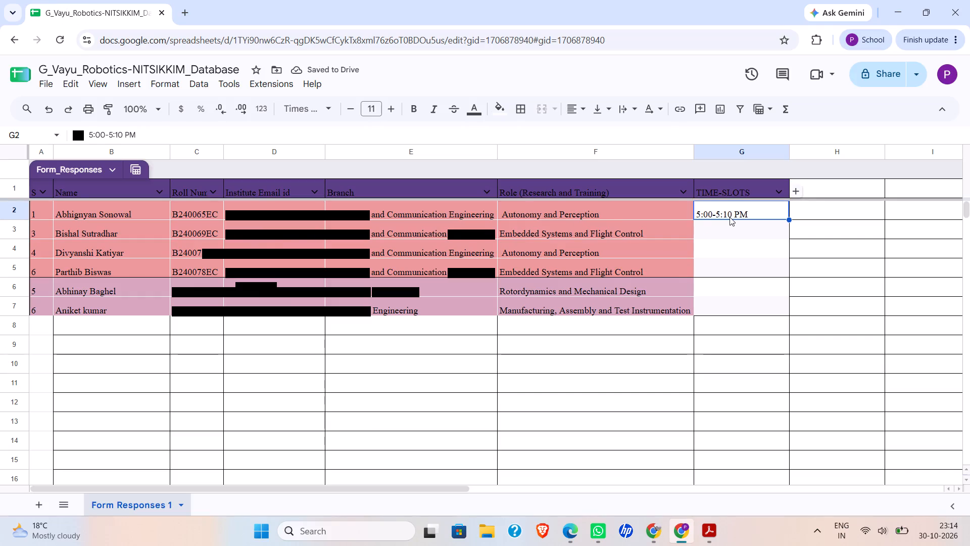
key(ctrl+c)
click(726, 227)
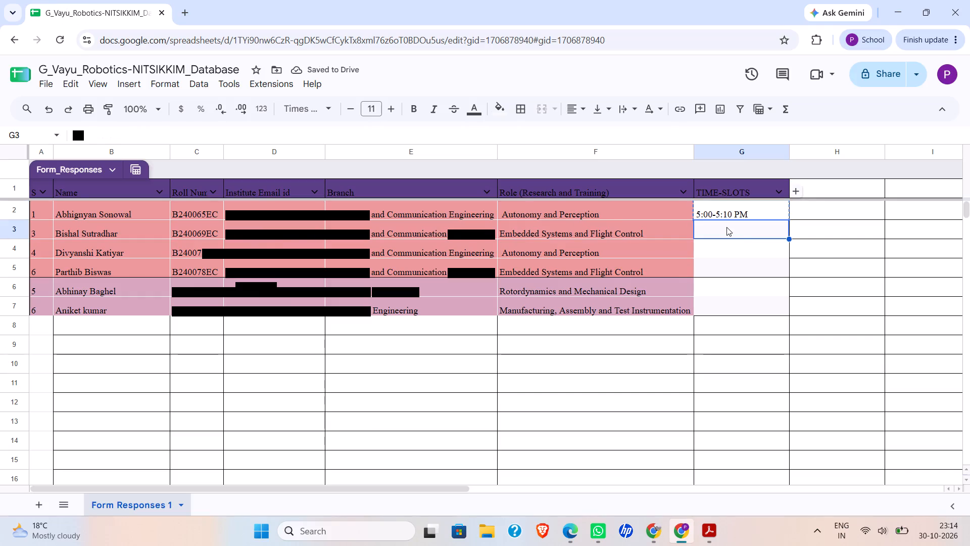
key(ctrl+v)
click(724, 255)
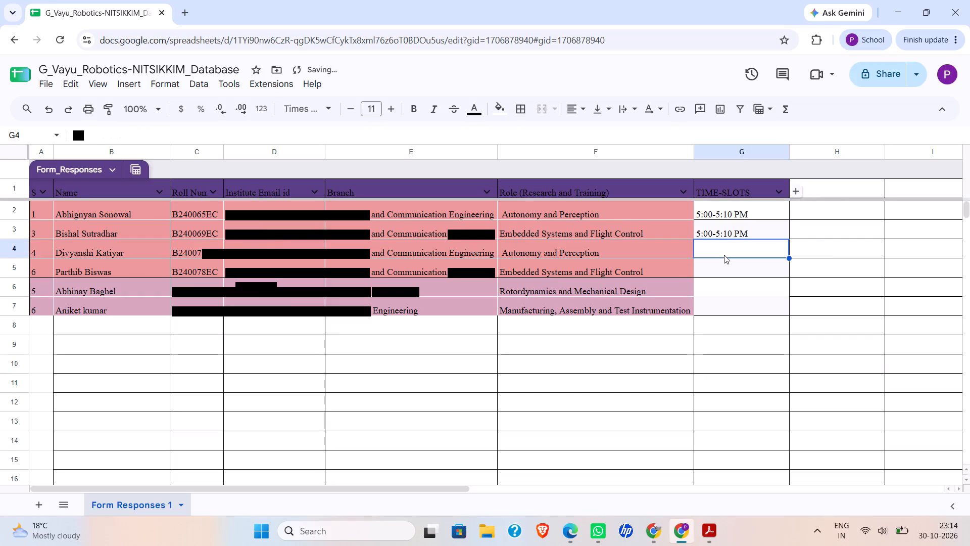
key(ctrl+v)
click(720, 265)
key(ctrl+v)
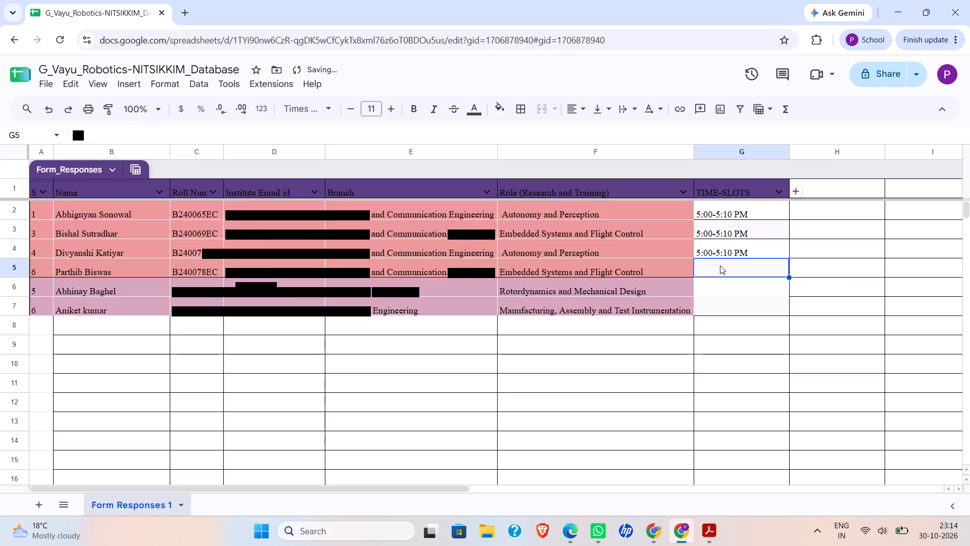
click(718, 282)
key(ctrl+v)
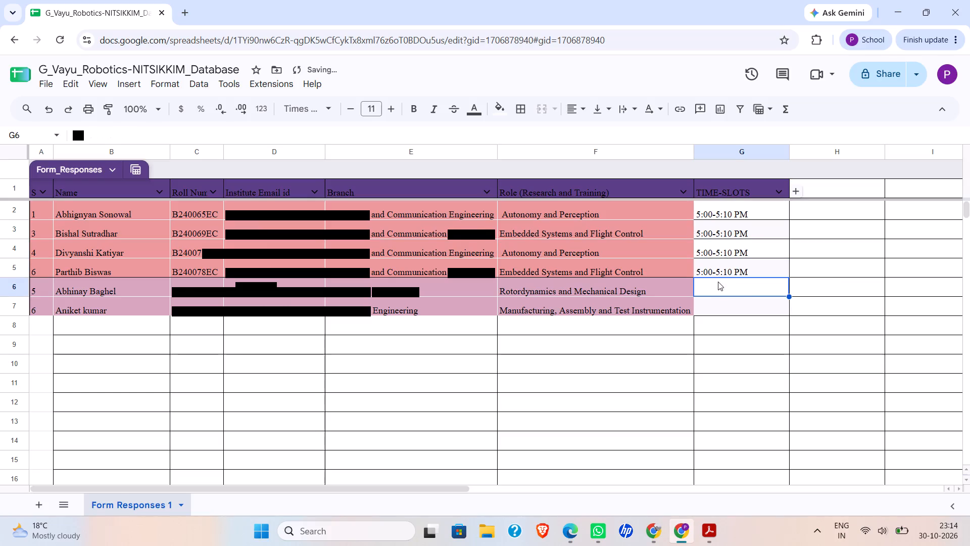
click(713, 301)
key(v)
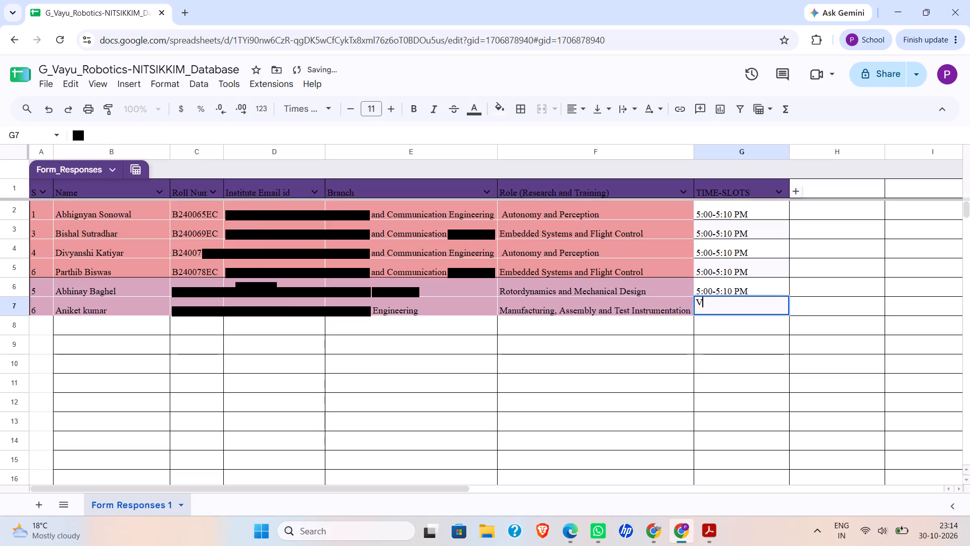
Change the TIME-SLOTS entry in row 3 to 5:10-5:20 PM.
click(716, 229)
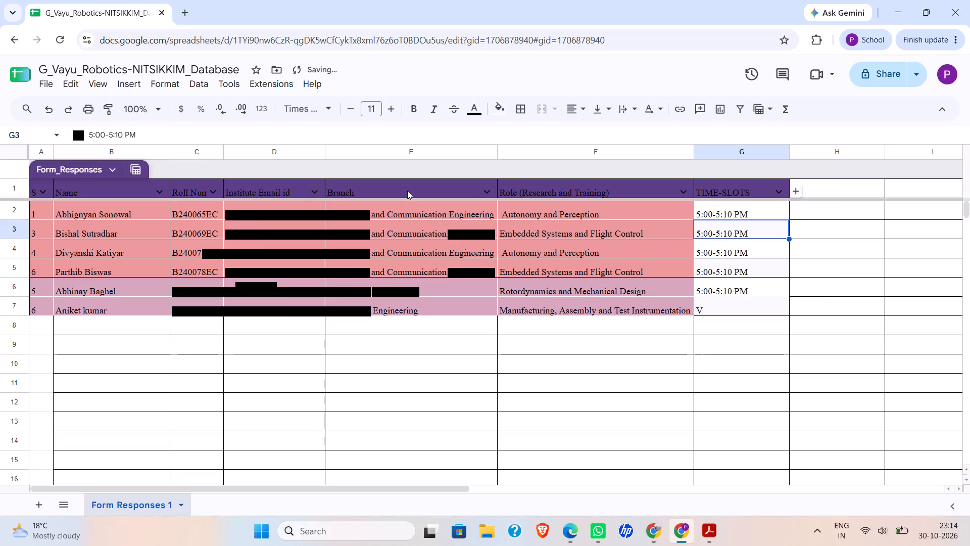
click(100, 133)
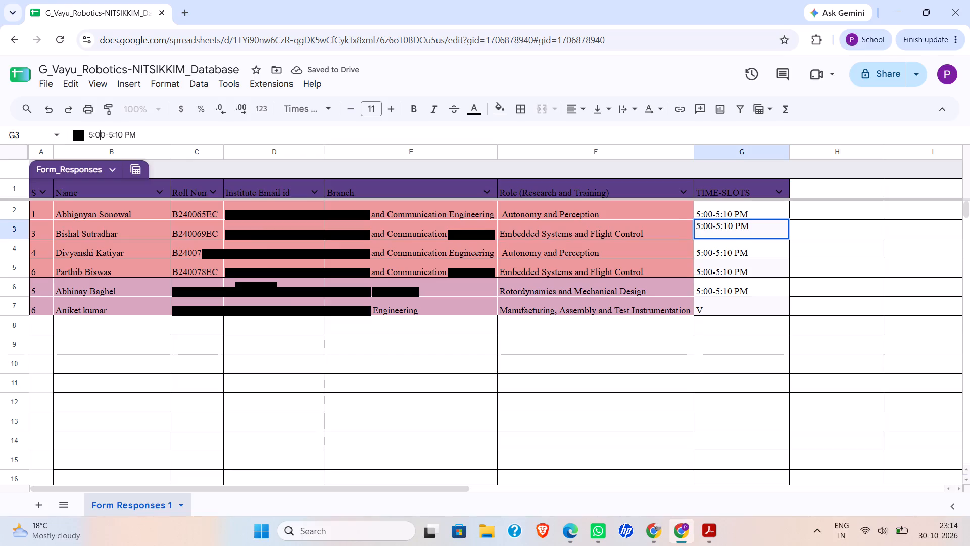
key(BackSpace)
key(1)
key(Right)
key(Right)
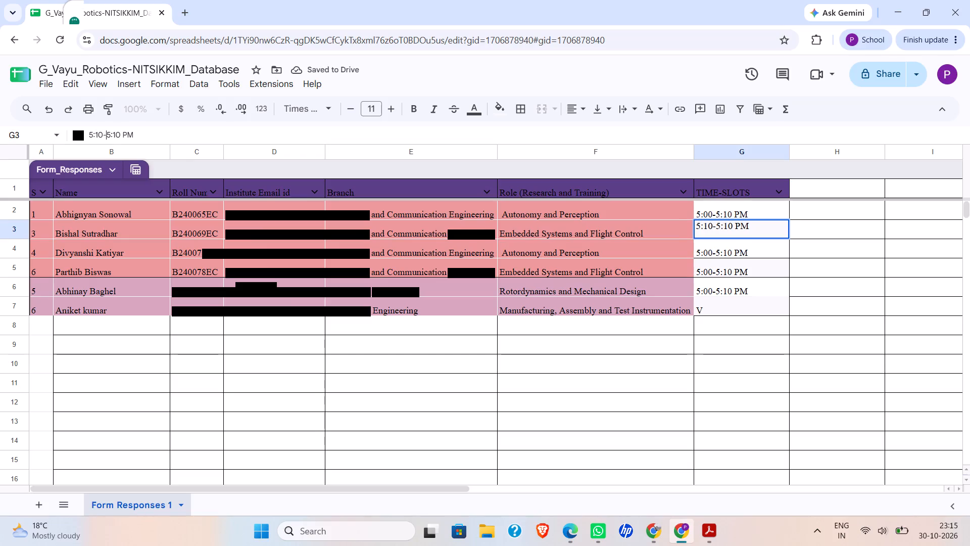
key(Right)
key(Right)
key(Right)
key(BackSpace)
key(2)
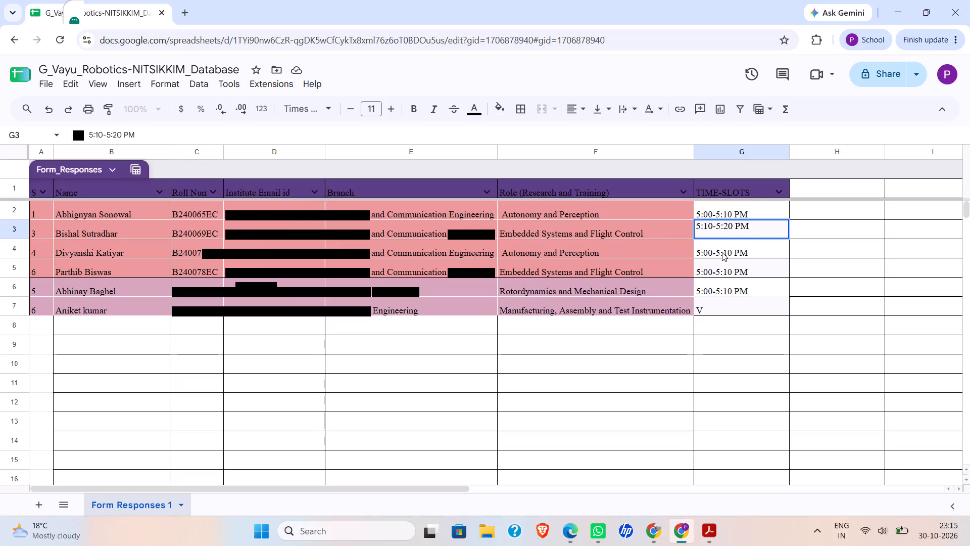
Change the TIME-SLOTS entry in row 4 to 5:20-5:30 PM.
click(722, 252)
click(119, 134)
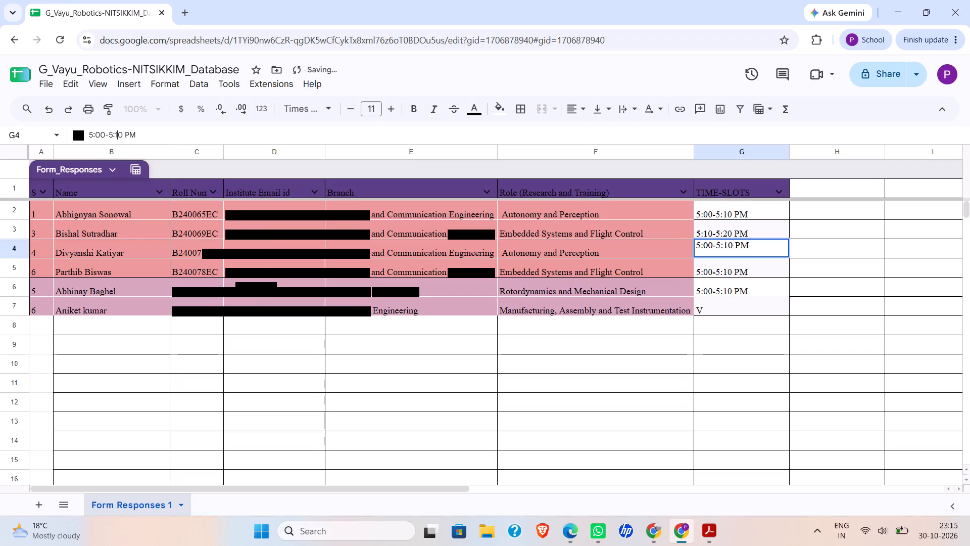
key(BackSpace)
key(3)
key(Left)
key(Left)
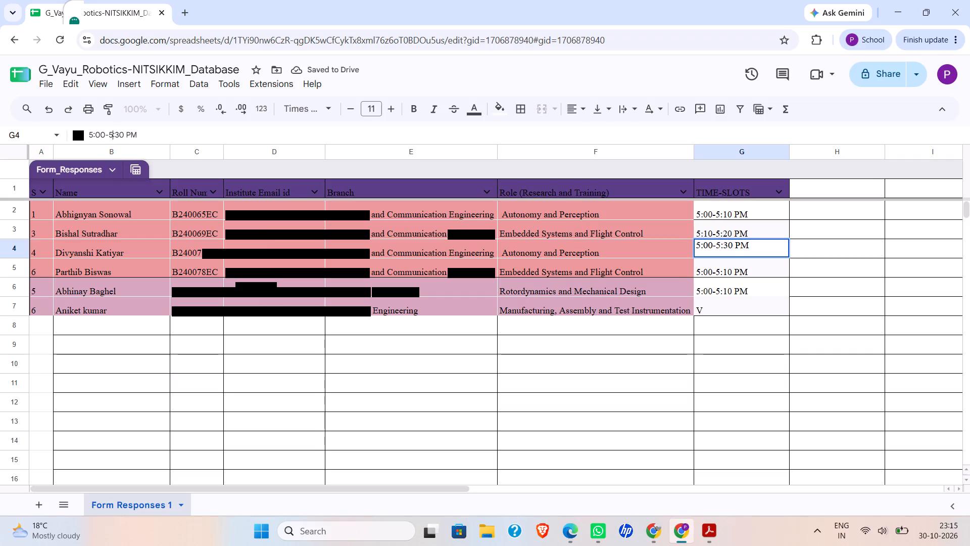
key(Left)
key(Left)
key(Left)
key(BackSpace)
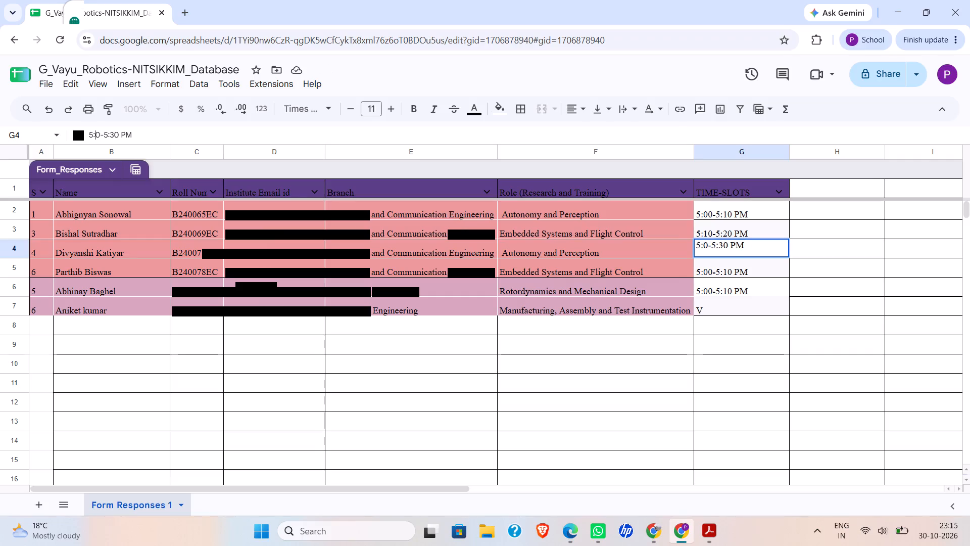
key(2)
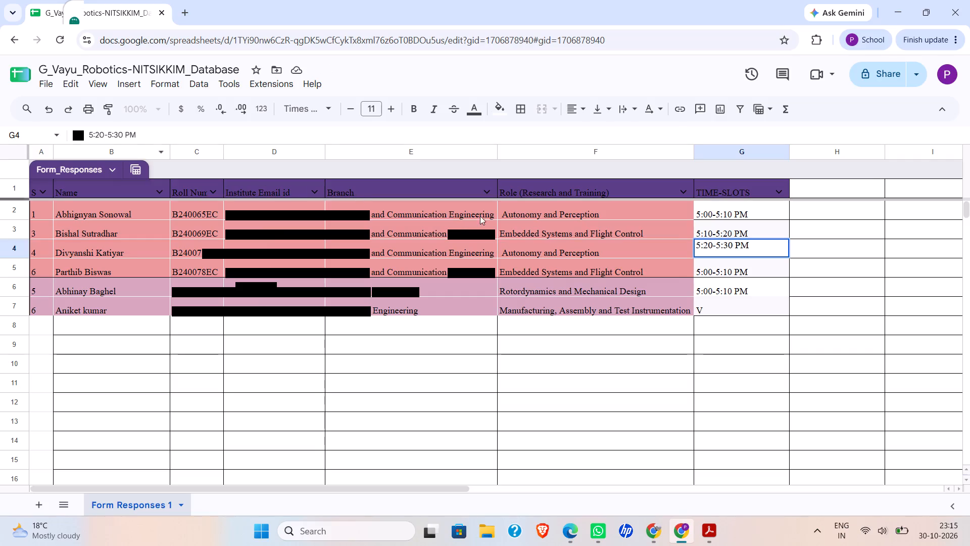
Change the TIME-SLOTS entry in row 5 to 5:30-5:40 PM.
click(717, 278)
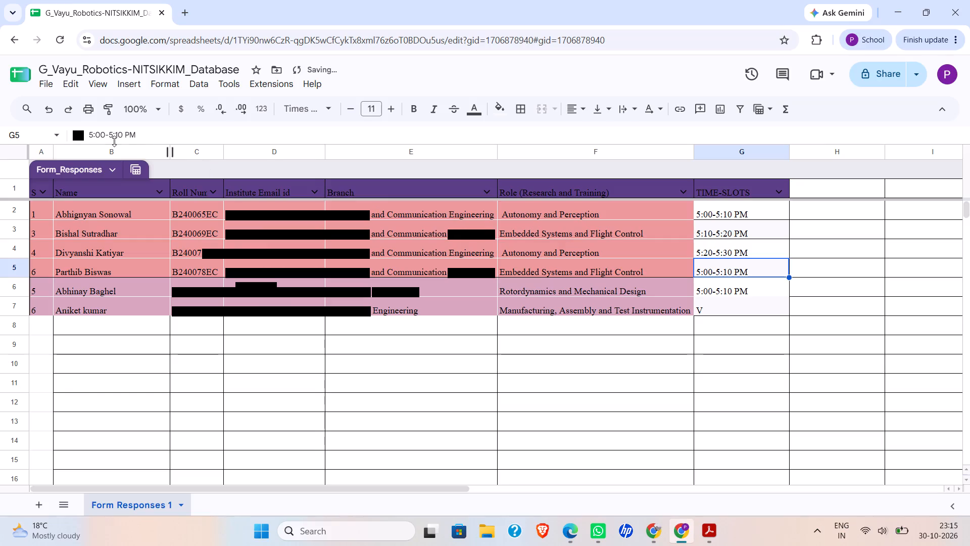
click(102, 133)
key(BackSpace)
key(3)
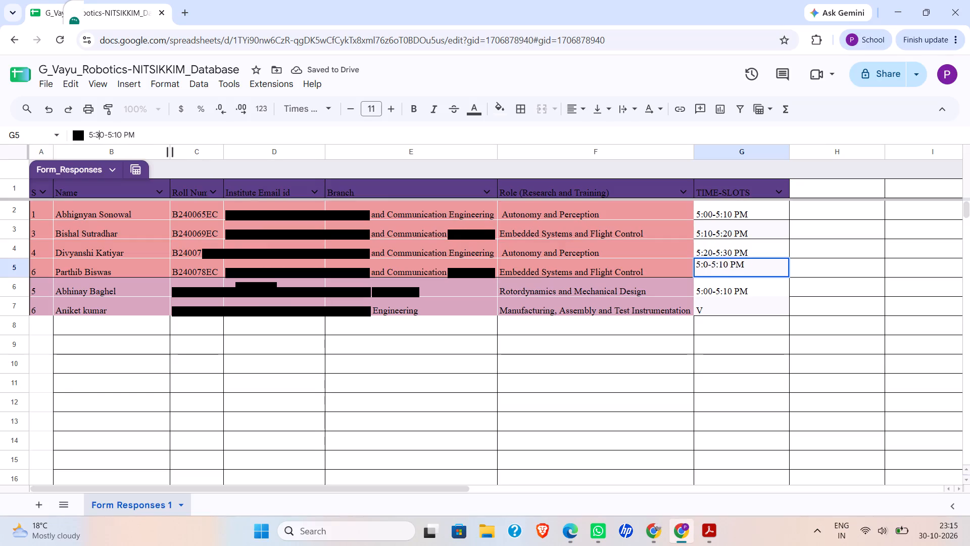
click(118, 133)
key(BackSpace)
key(4)
Replace the entry in row 7's TIME-SLOTS cell with the copied 5:00-5:10 PM slot.
click(744, 295)
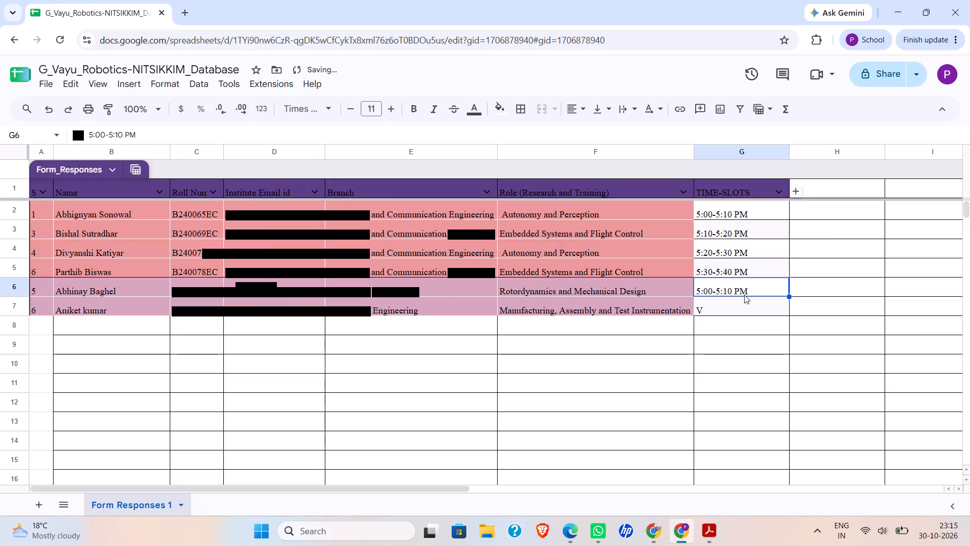
click(741, 308)
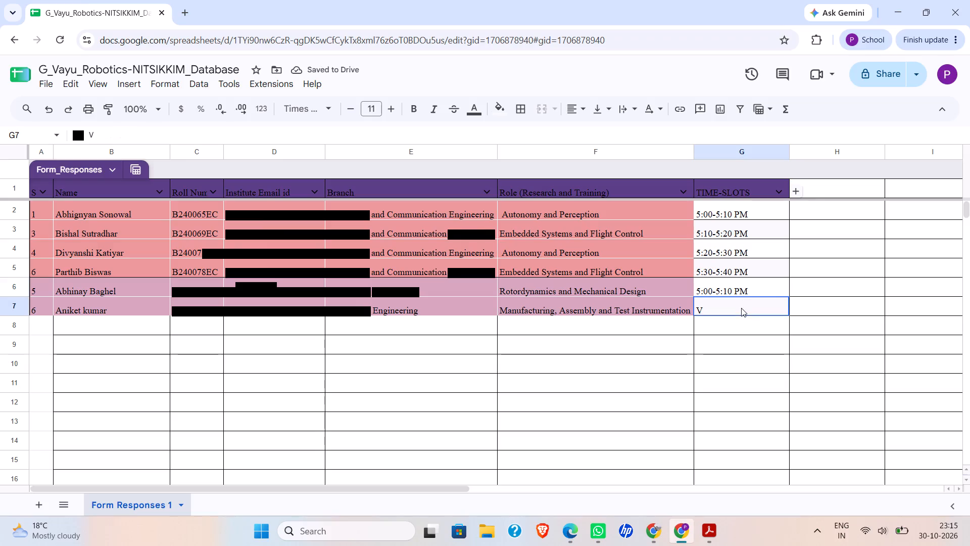
key(BackSpace)
key(ctrl+v)
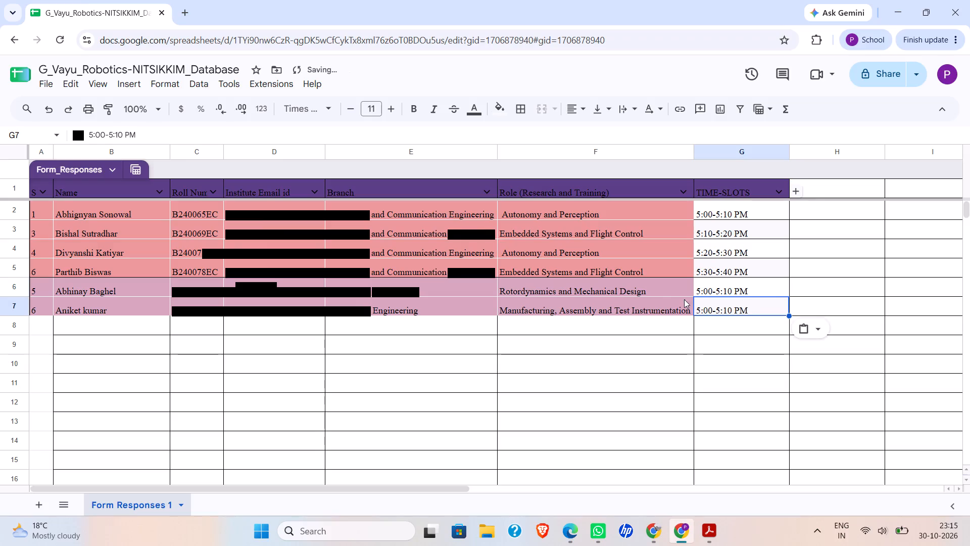
Change the TIME-SLOTS entry in row 6 to 5:40-5:50 PM.
click(714, 290)
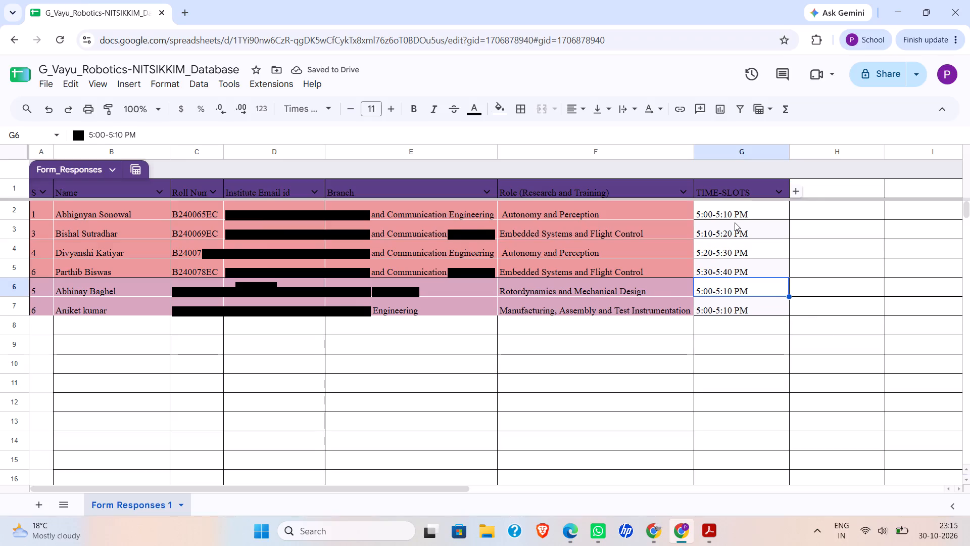
click(102, 135)
key(BackSpace)
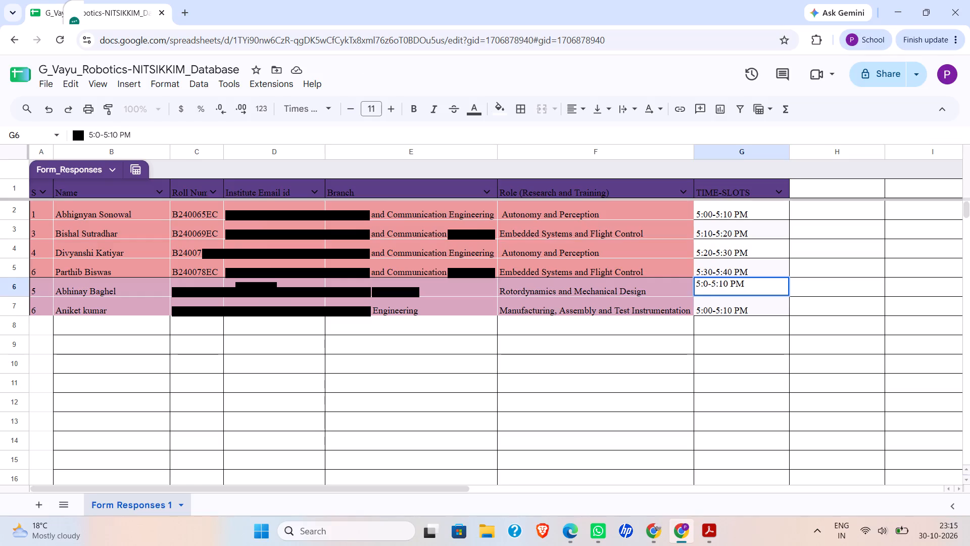
key(4)
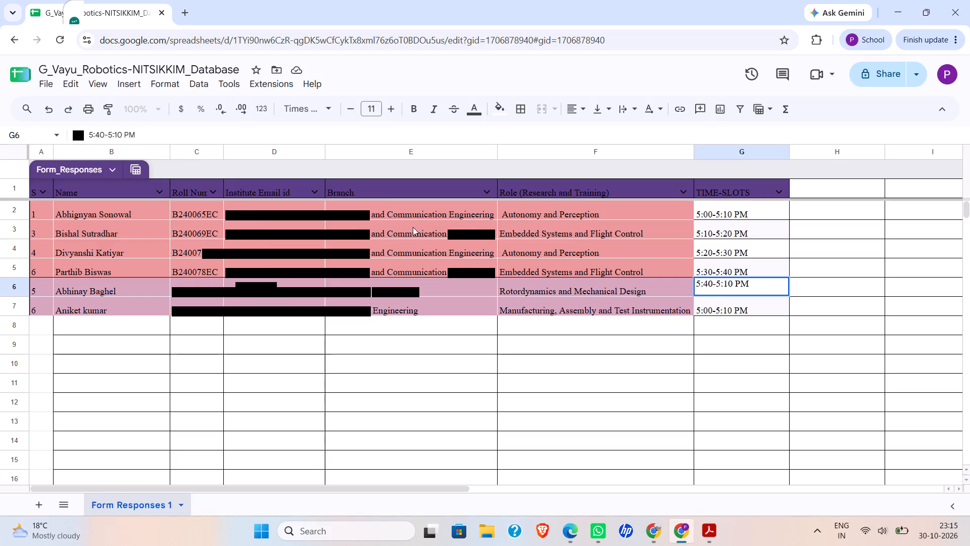
click(119, 134)
key(BackSpace)
key(5)
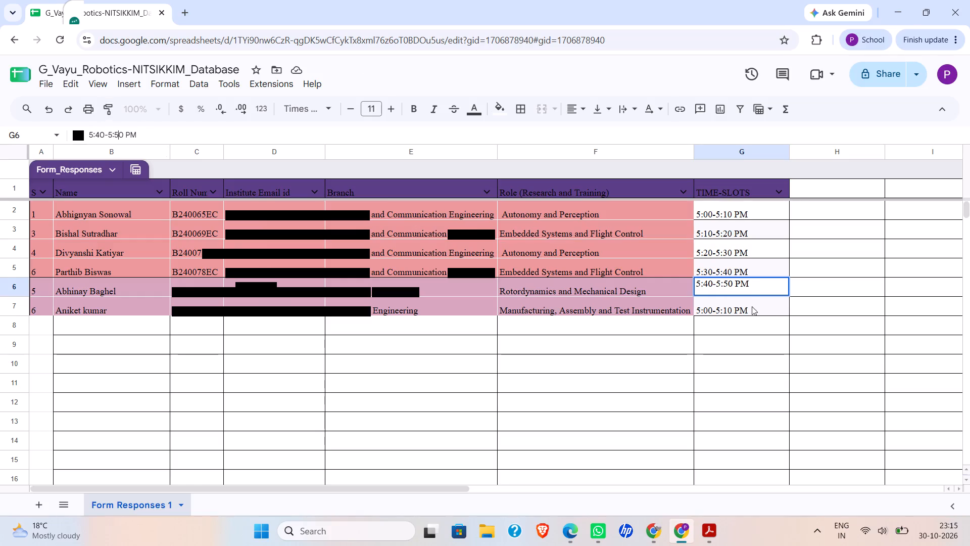
Change the TIME-SLOTS entry in row 7 to 5:50-6:00 PM.
click(749, 305)
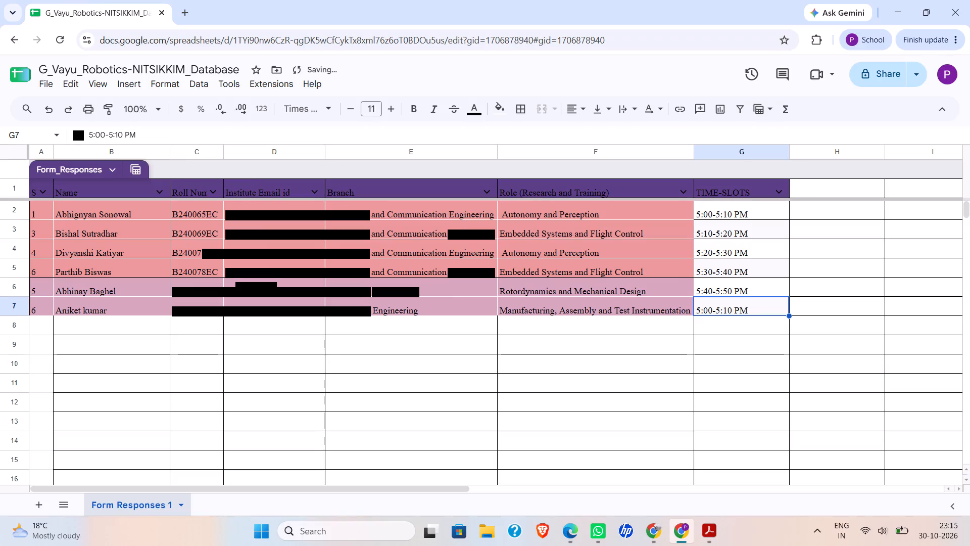
click(98, 134)
key(Right)
key(BackSpace)
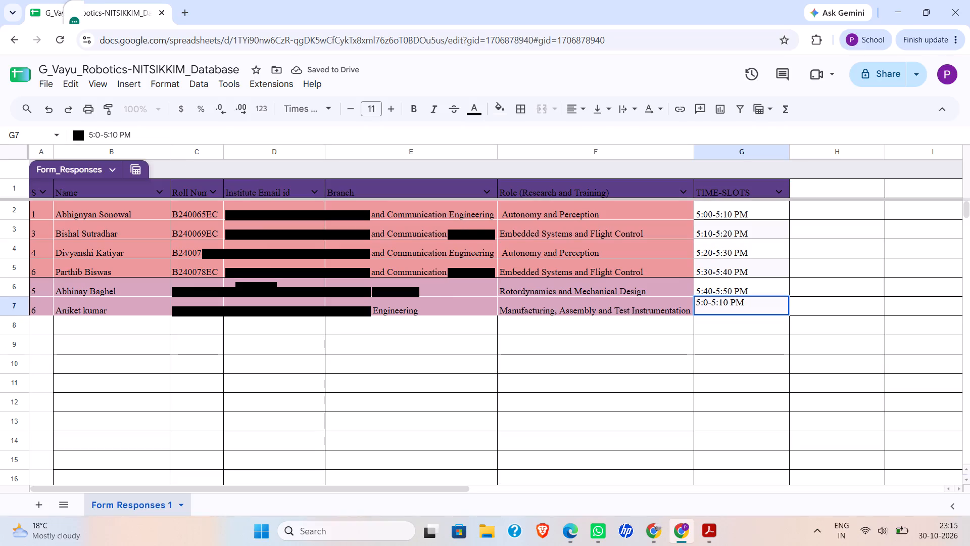
key(6)
key(BackSpace)
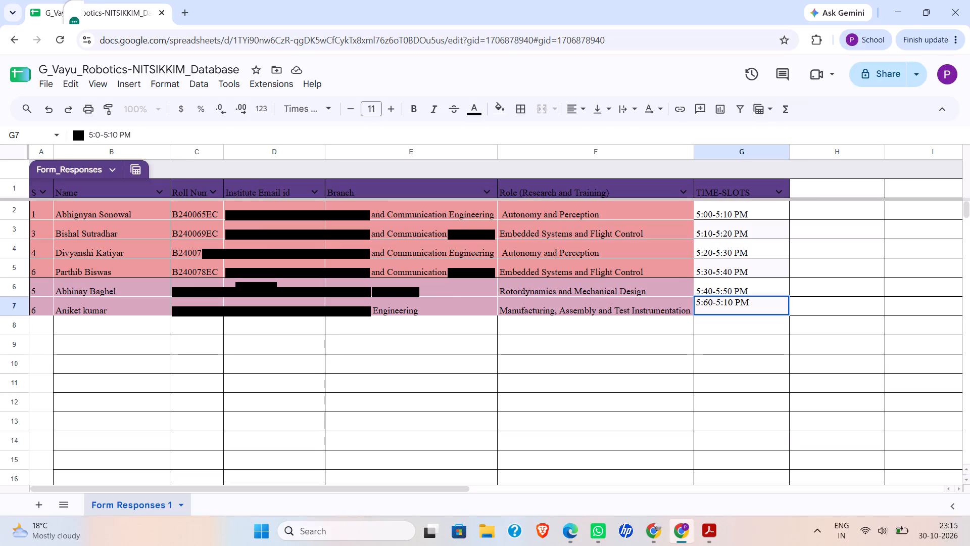
key(5)
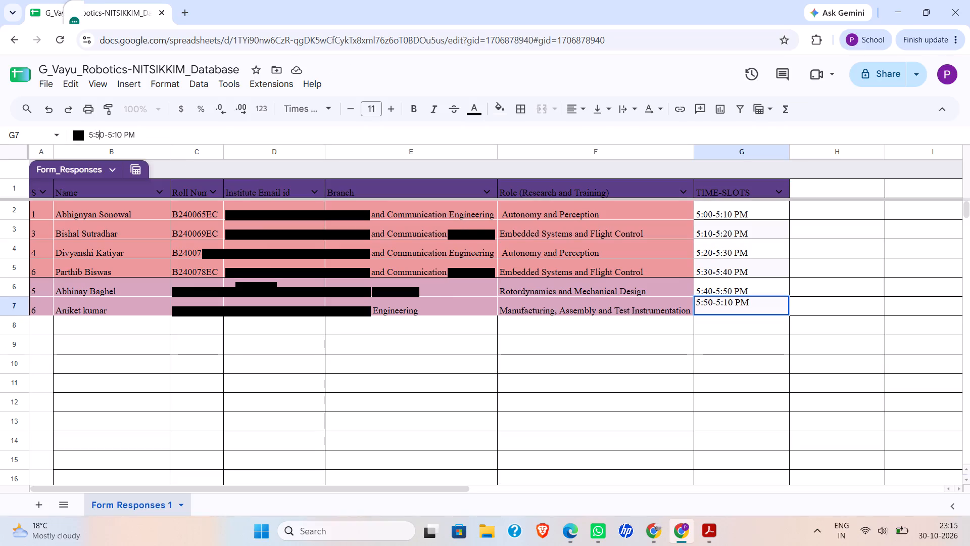
click(114, 136)
key(BackSpace)
key(6)
key(BackSpace)
key(BackSpace)
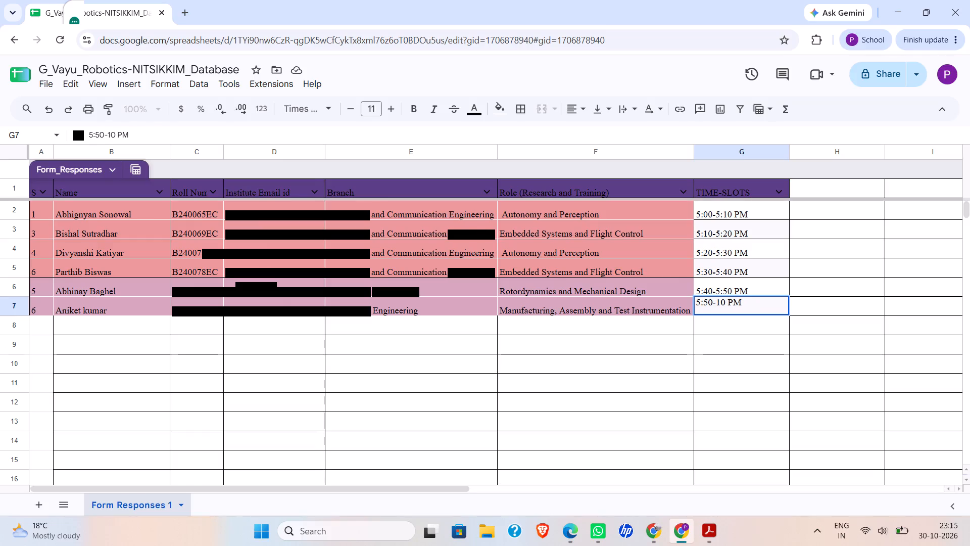
key(6)
key(shift+colon)
key(Right)
key(BackSpace)
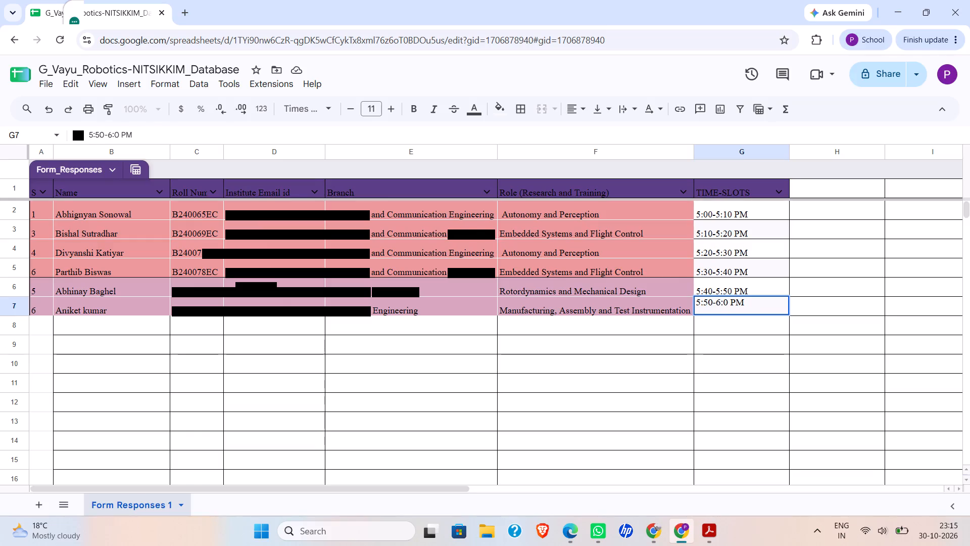
key(0)
click(623, 401)
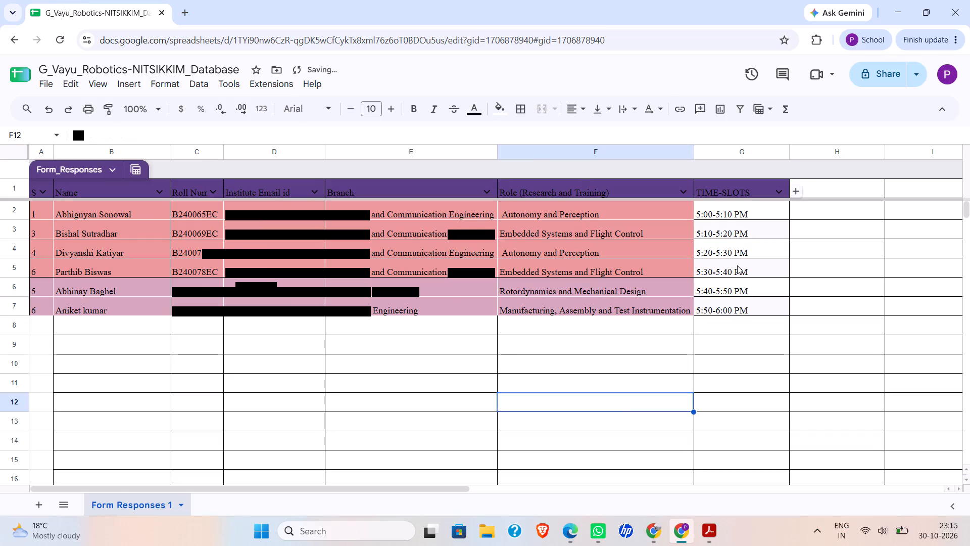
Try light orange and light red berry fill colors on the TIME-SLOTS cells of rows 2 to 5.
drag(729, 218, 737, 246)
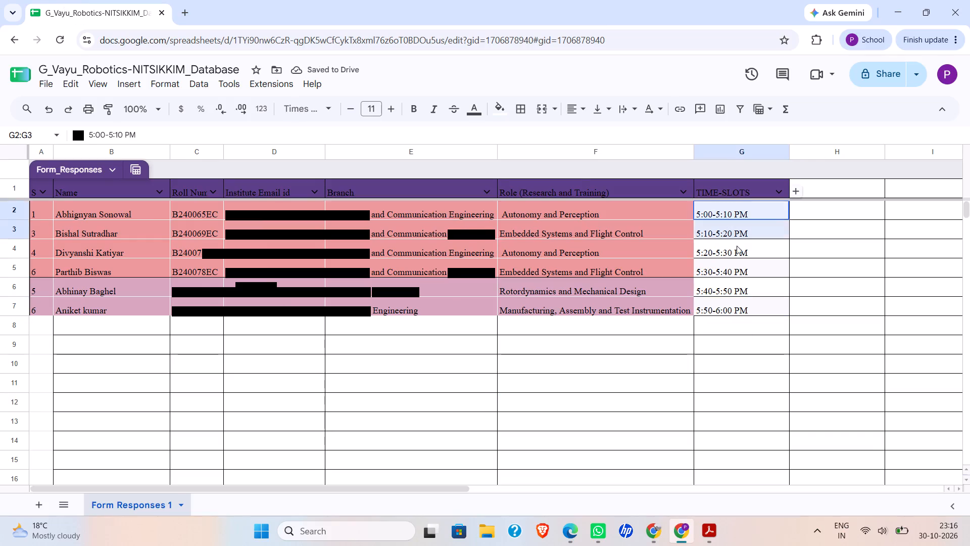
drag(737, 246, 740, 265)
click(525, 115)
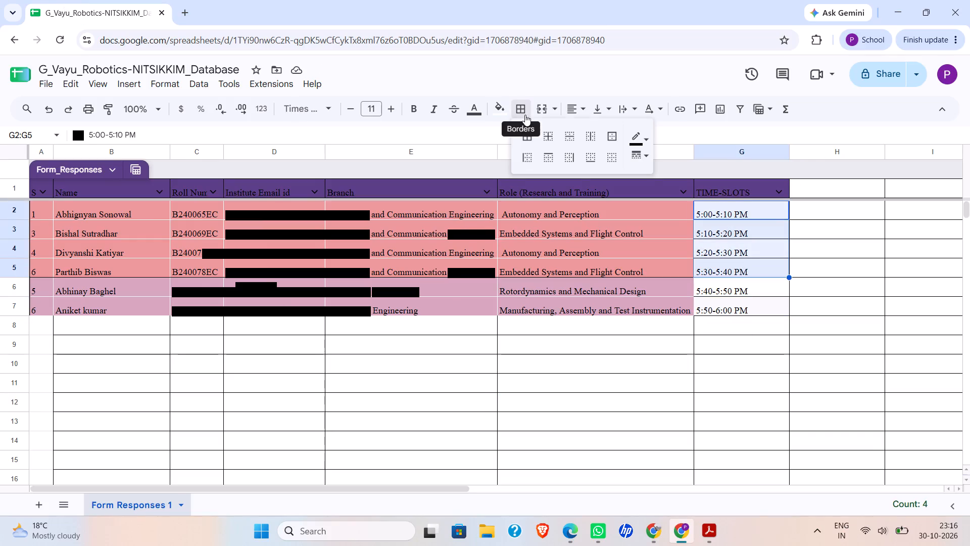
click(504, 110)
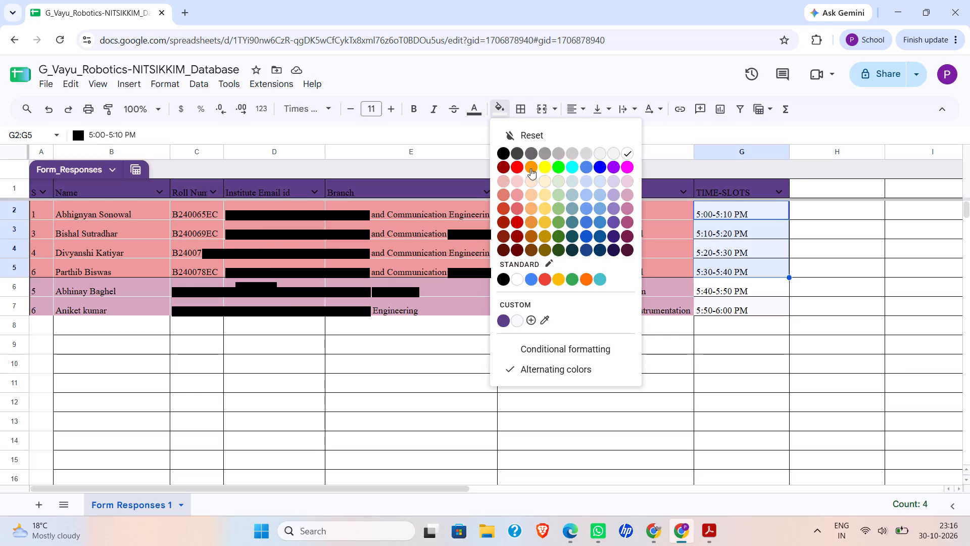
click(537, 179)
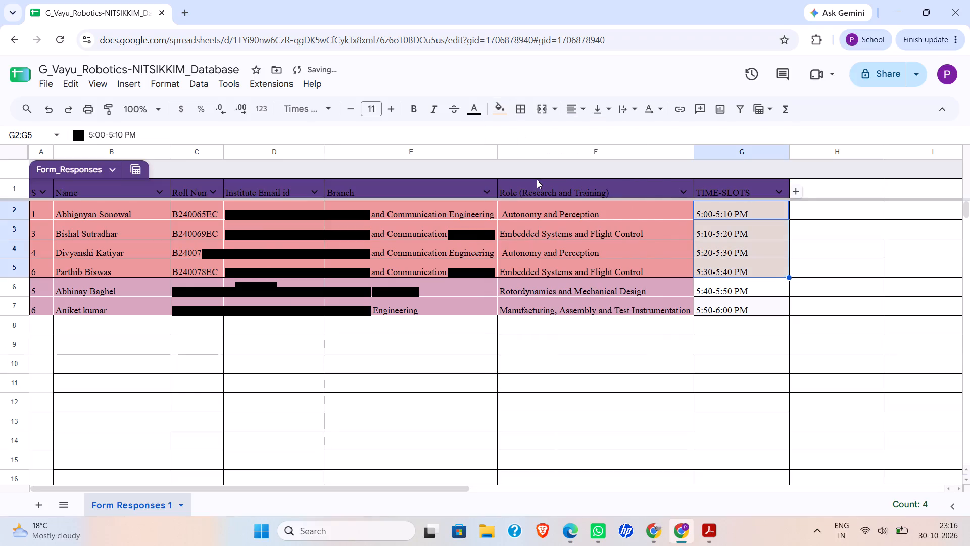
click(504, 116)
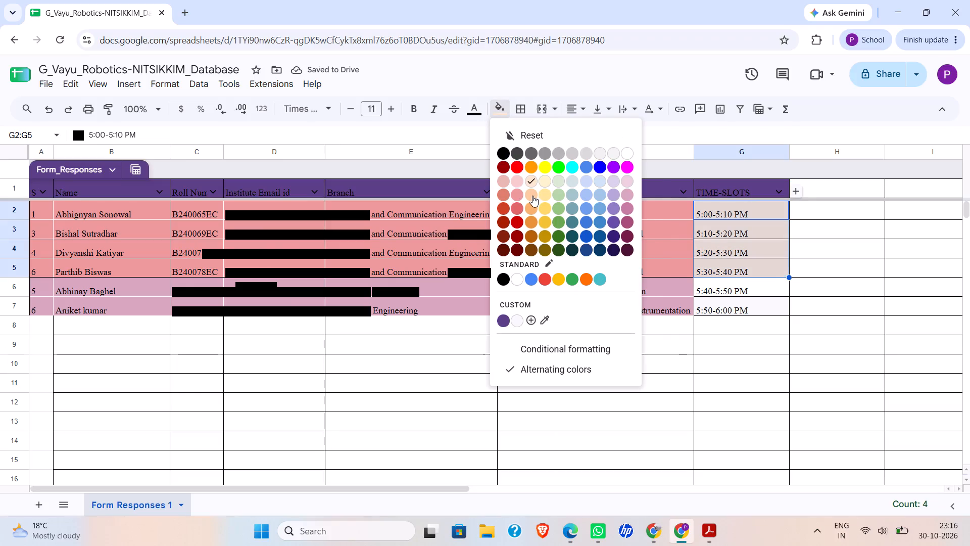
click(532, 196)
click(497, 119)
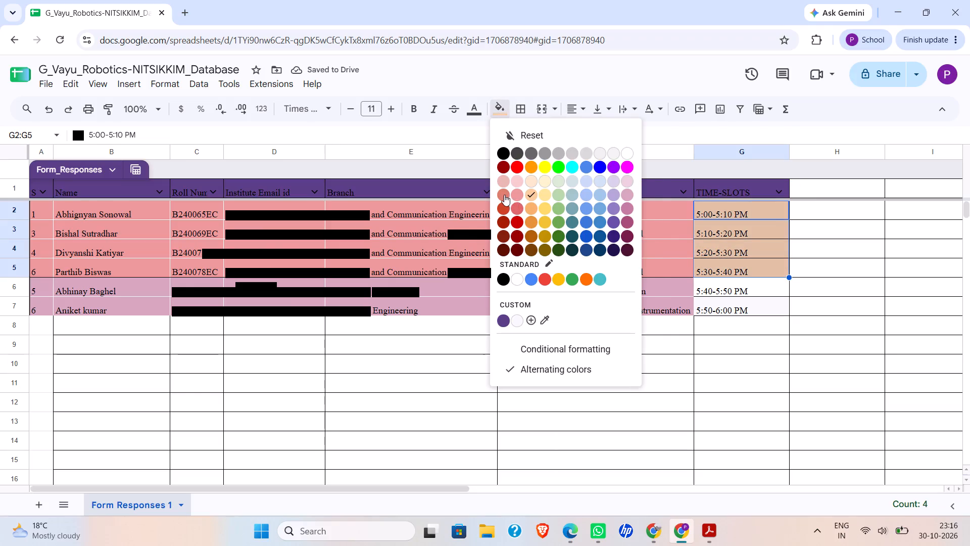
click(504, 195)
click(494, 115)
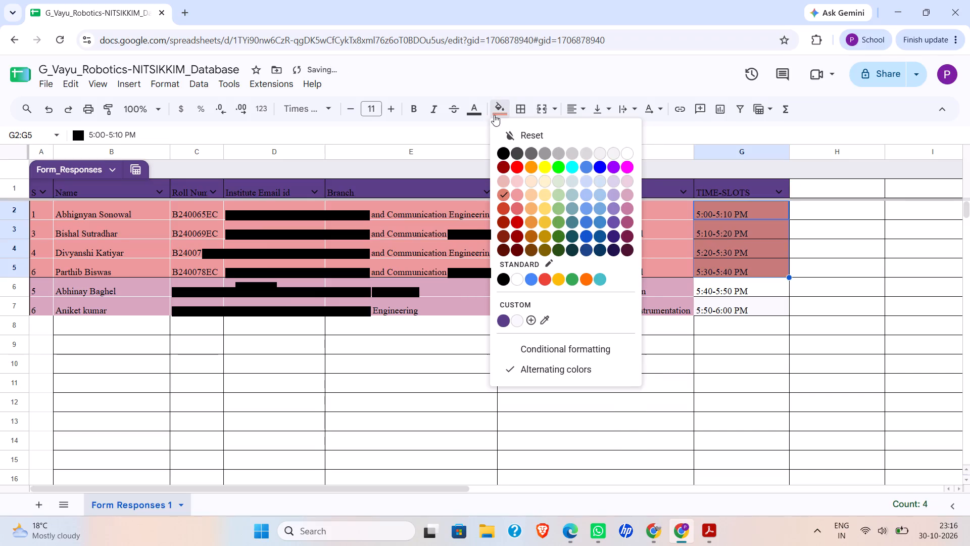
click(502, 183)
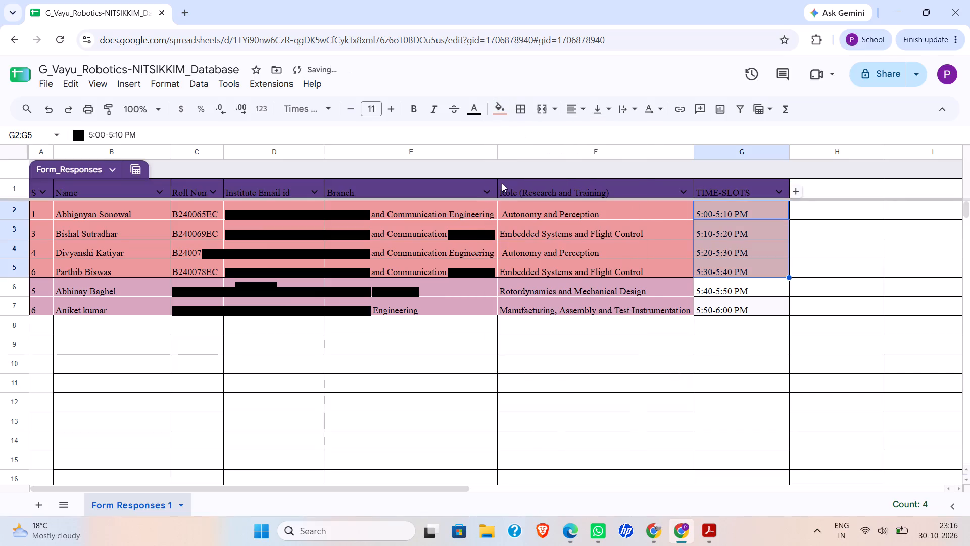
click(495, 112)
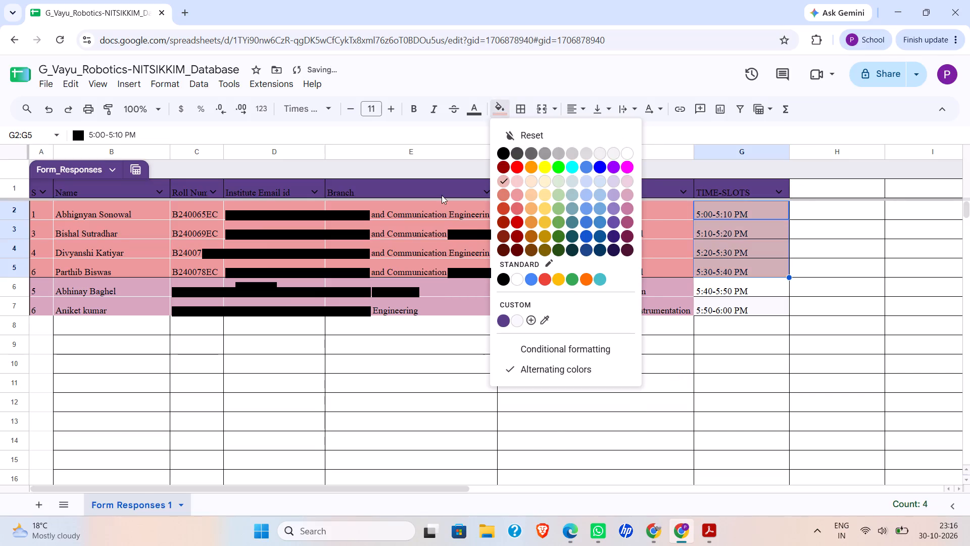
Check the fill color of row 2's Branch cell and match the TIME-SLOTS cells of rows 2 to 5 to it with light red 2.
click(442, 219)
click(499, 119)
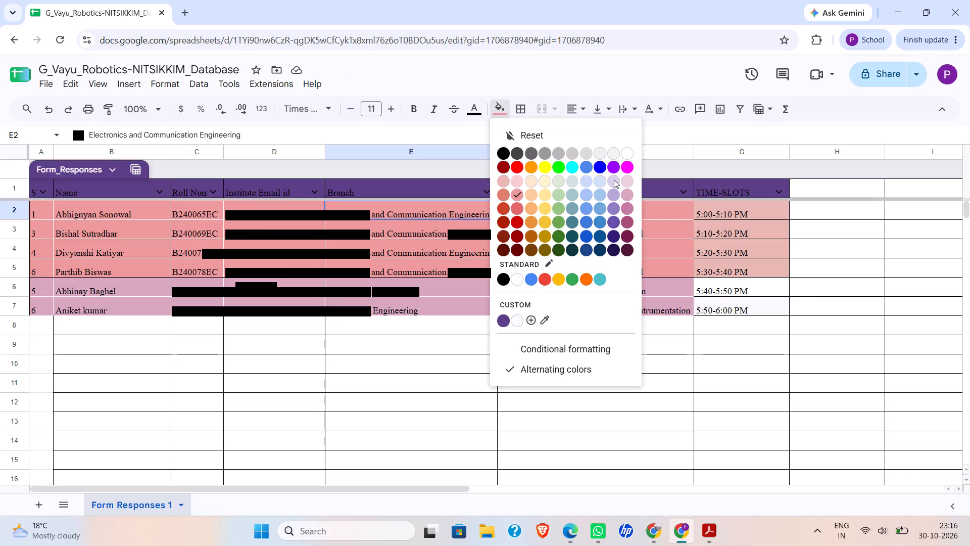
click(720, 216)
drag(720, 216, 730, 278)
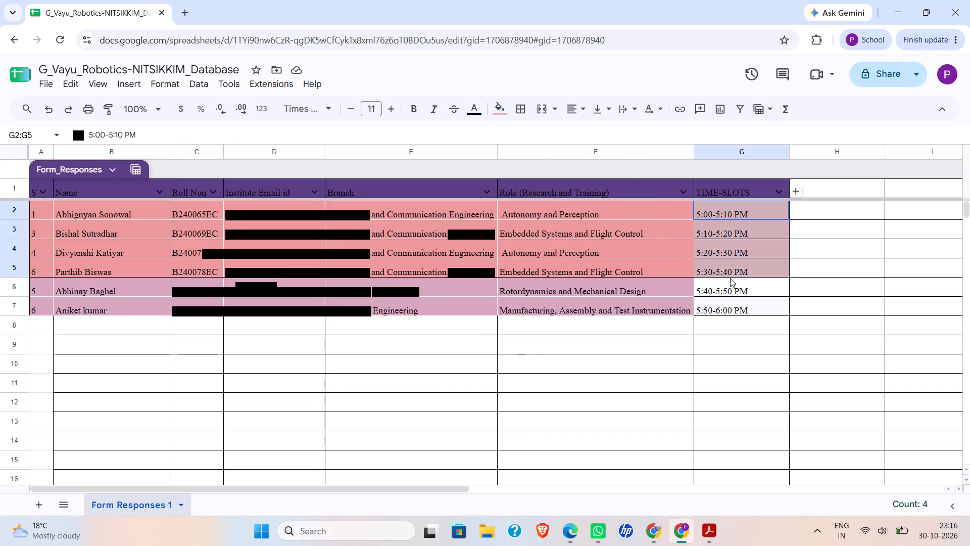
drag(730, 278, 730, 277)
click(505, 106)
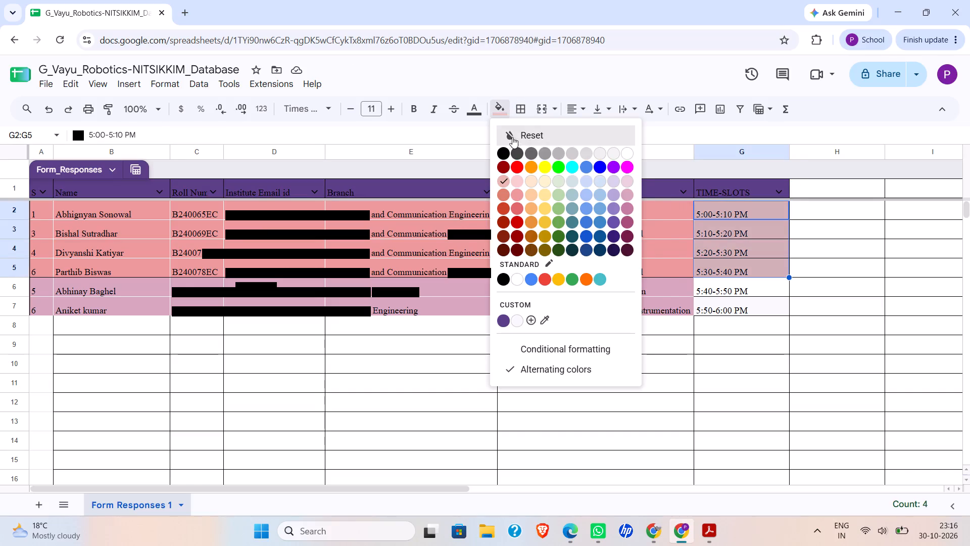
click(518, 177)
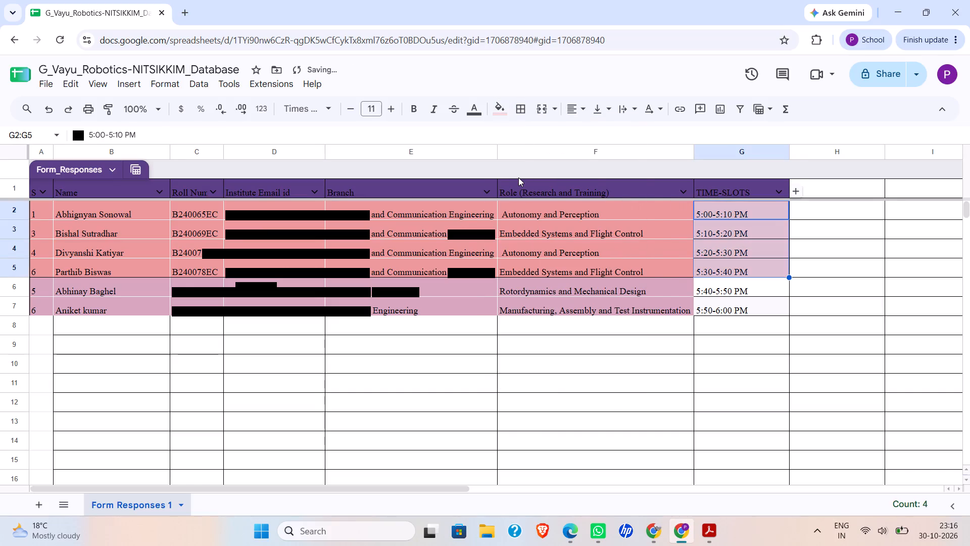
click(495, 116)
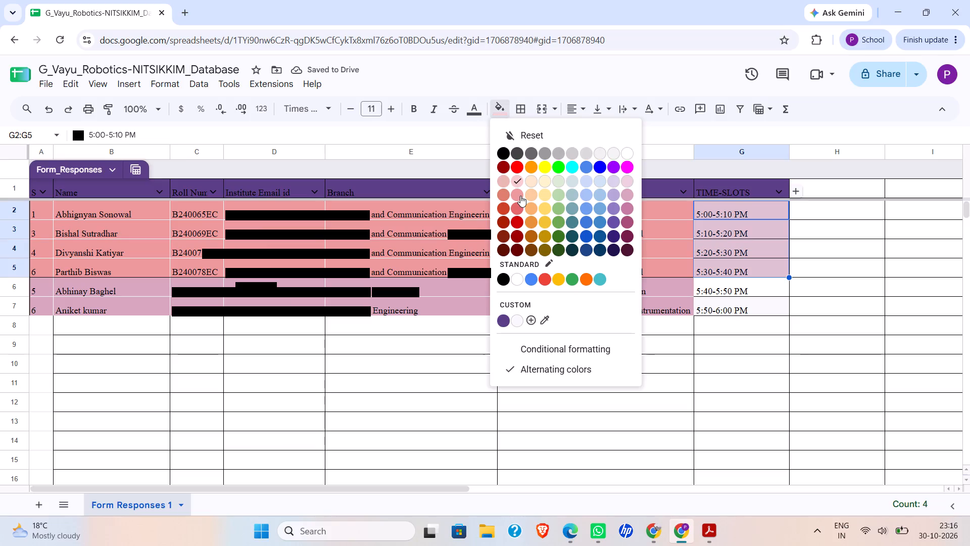
click(518, 196)
click(533, 280)
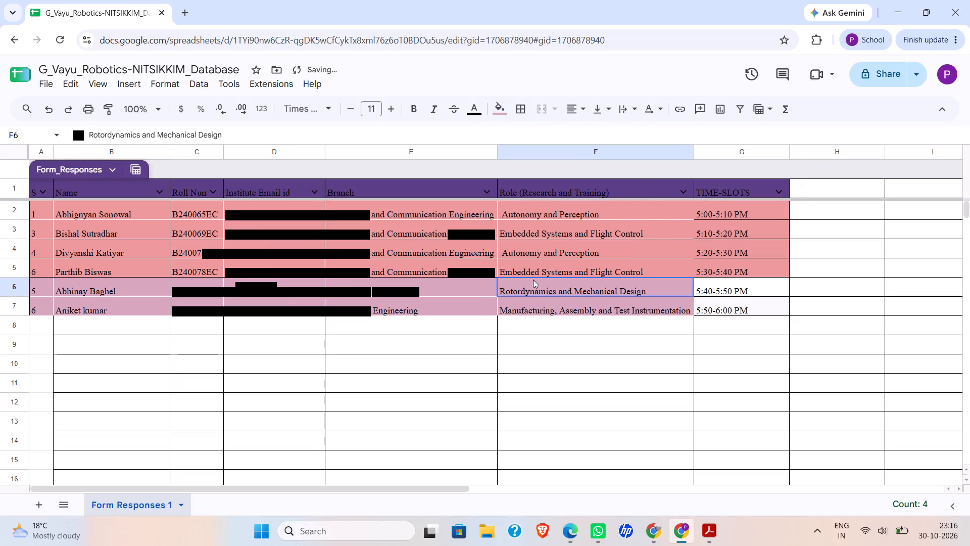
Check the fill color of row 6's Role cell and match the TIME-SLOTS cells of rows 6 and 7 with light magenta 2.
drag(706, 288, 709, 313)
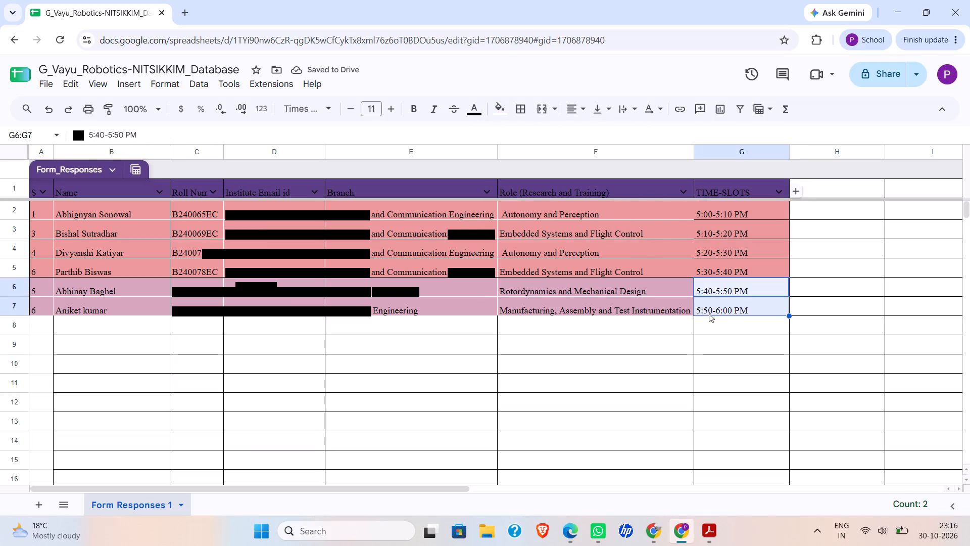
click(571, 284)
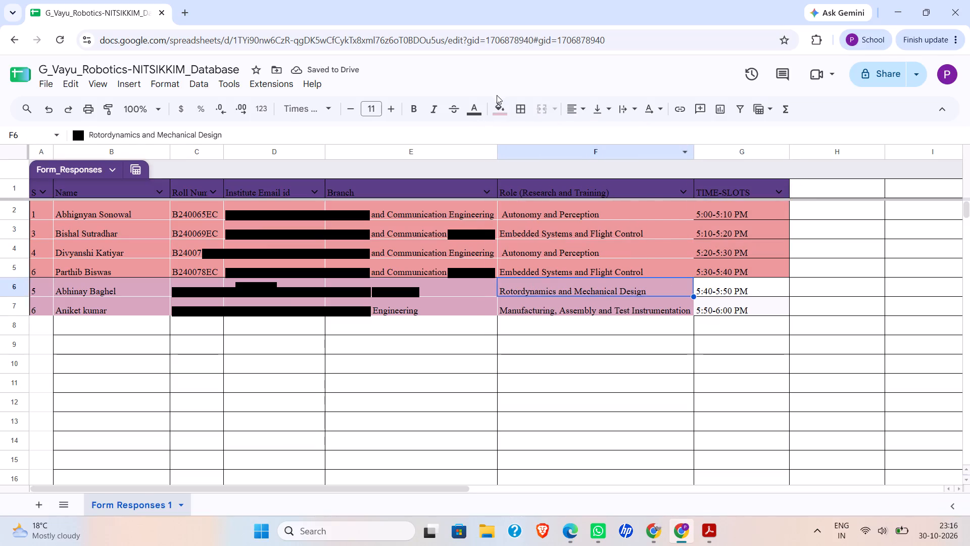
click(498, 108)
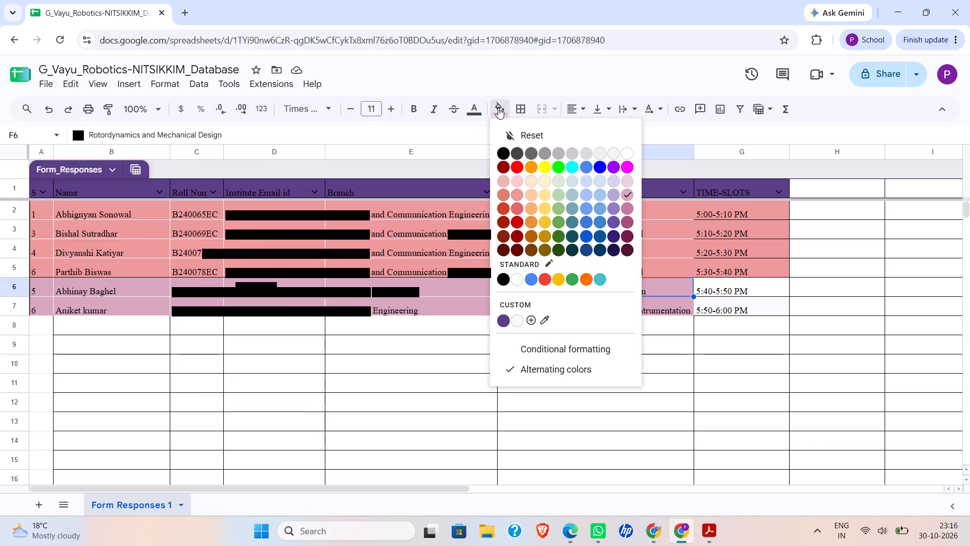
click(732, 283)
drag(732, 283, 734, 311)
click(498, 103)
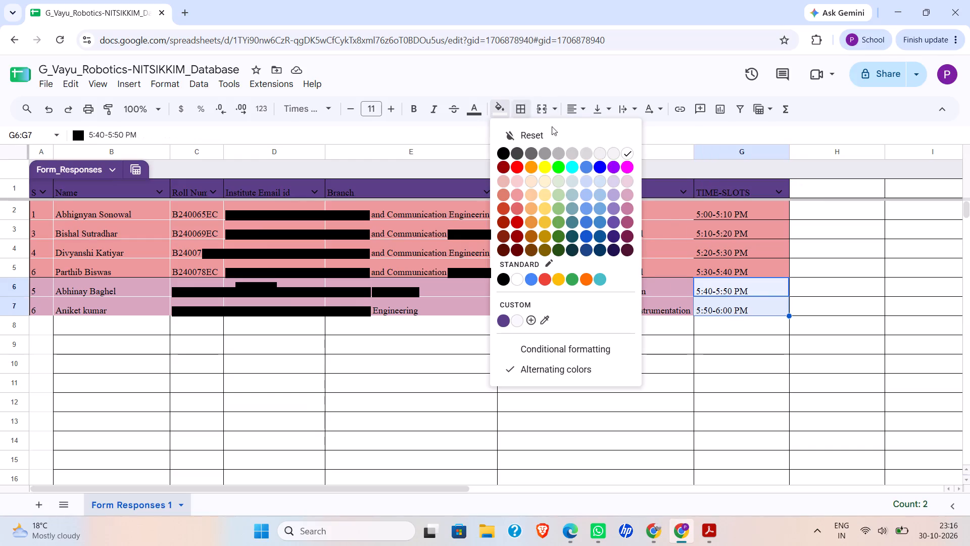
click(625, 195)
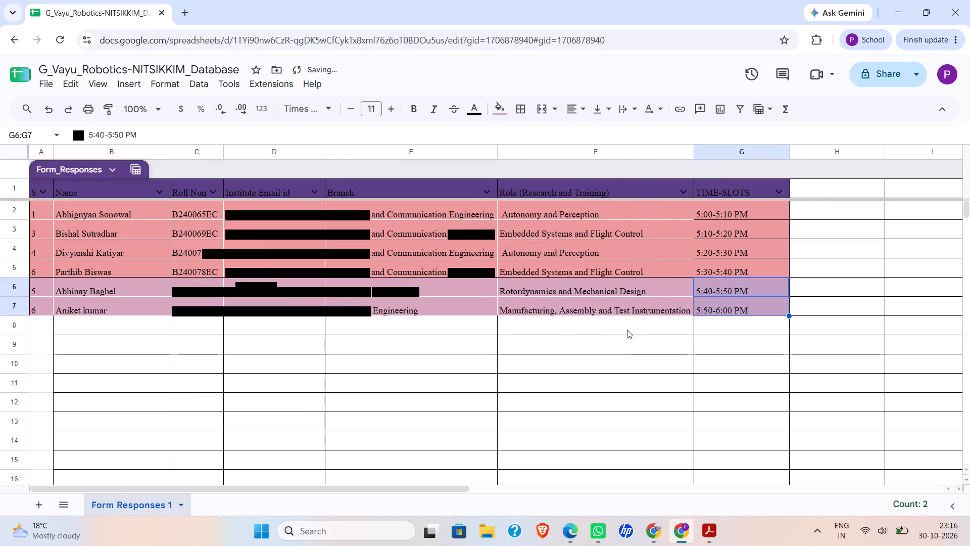
click(628, 342)
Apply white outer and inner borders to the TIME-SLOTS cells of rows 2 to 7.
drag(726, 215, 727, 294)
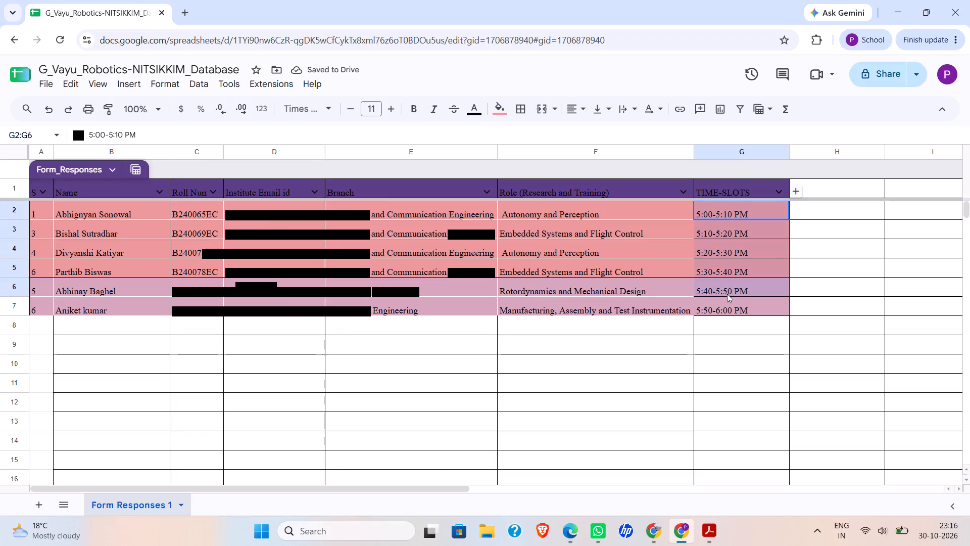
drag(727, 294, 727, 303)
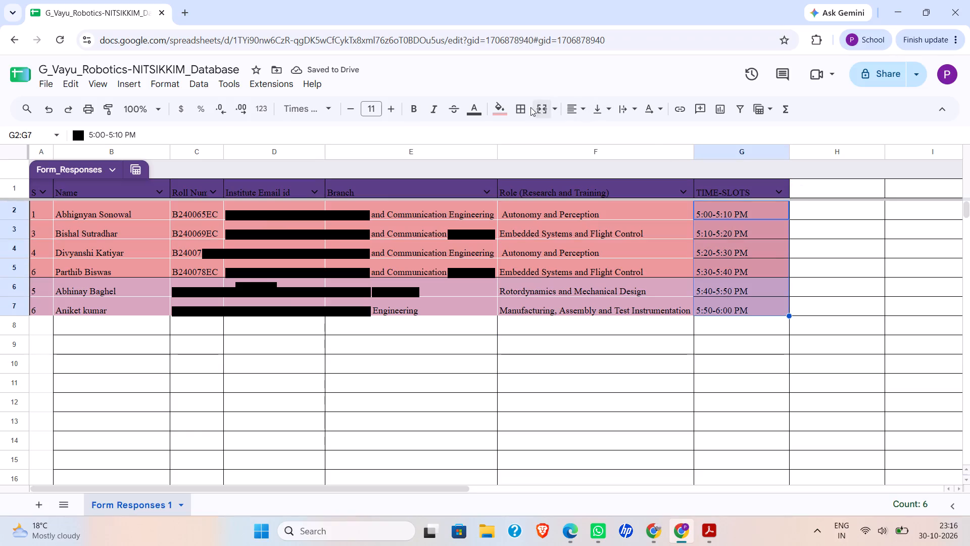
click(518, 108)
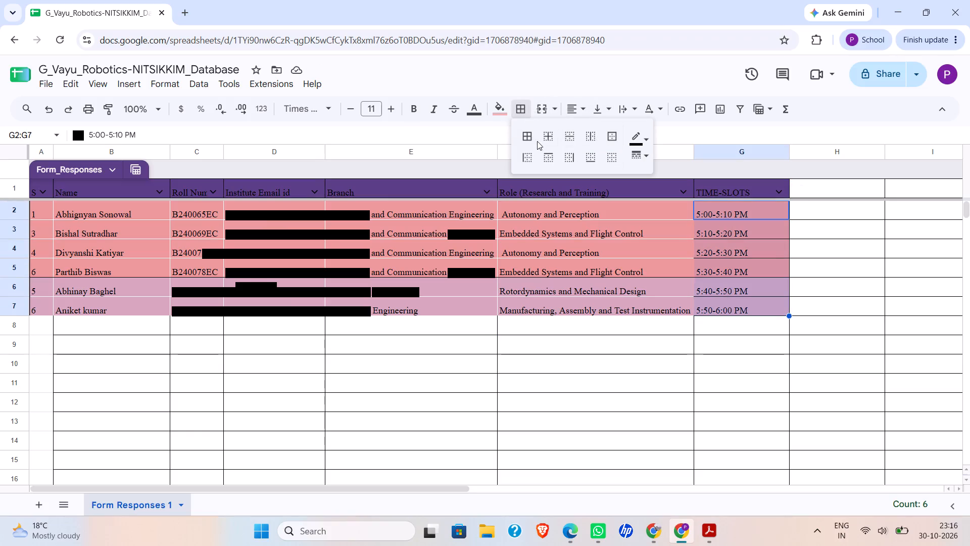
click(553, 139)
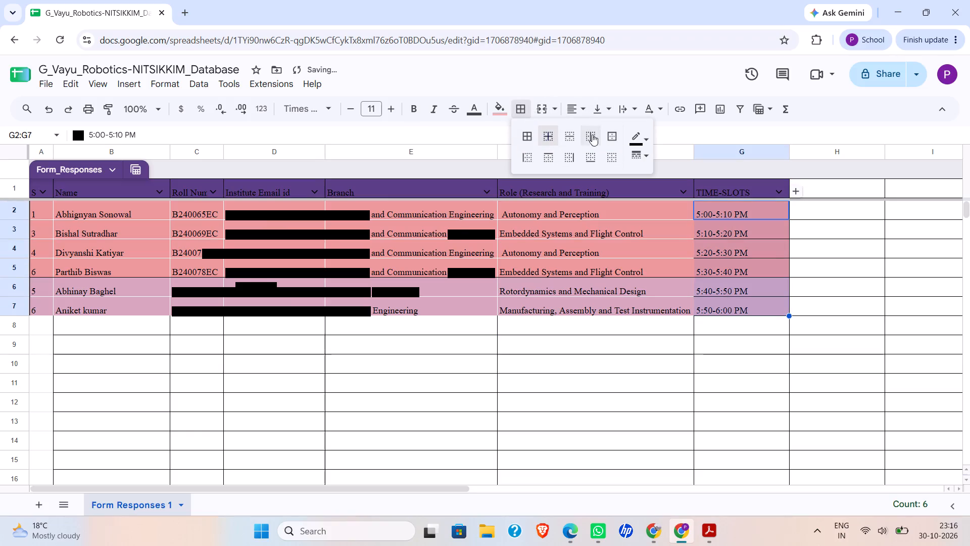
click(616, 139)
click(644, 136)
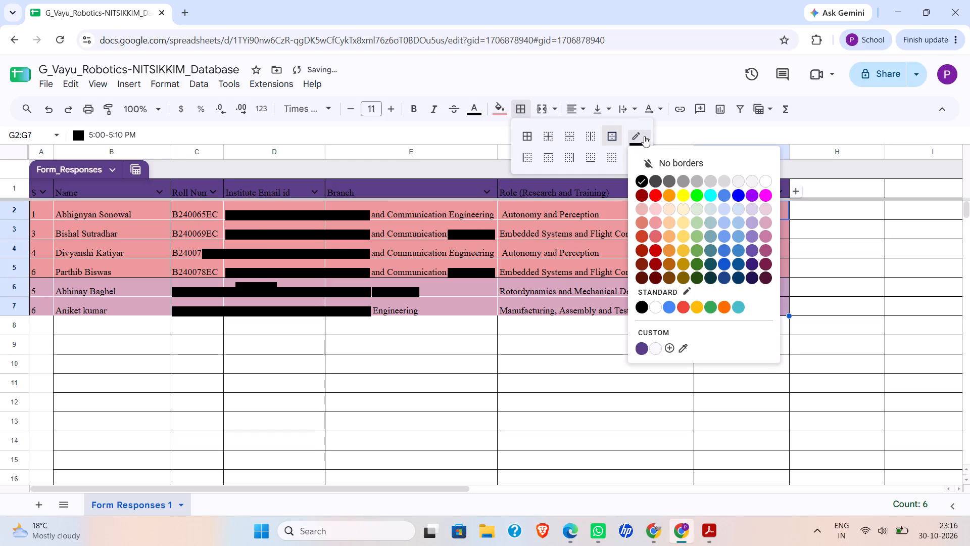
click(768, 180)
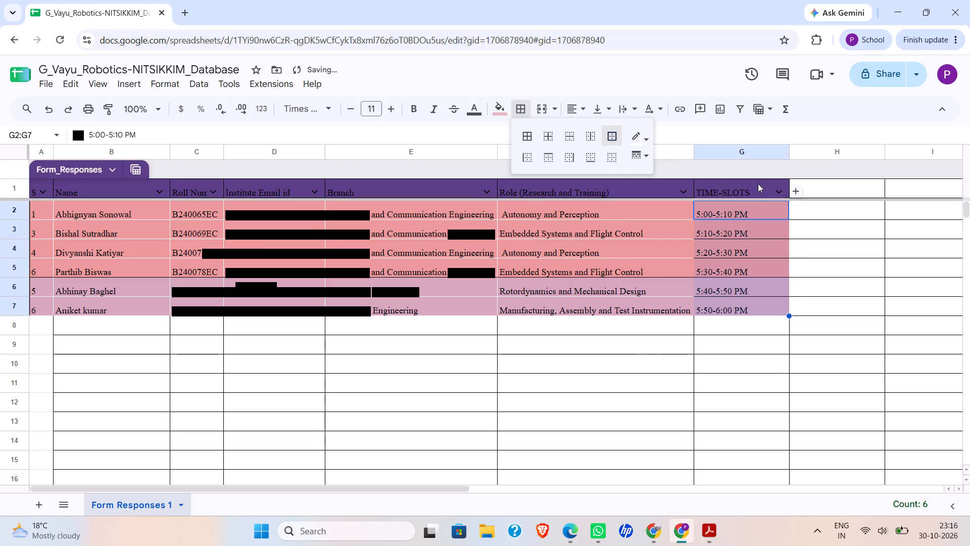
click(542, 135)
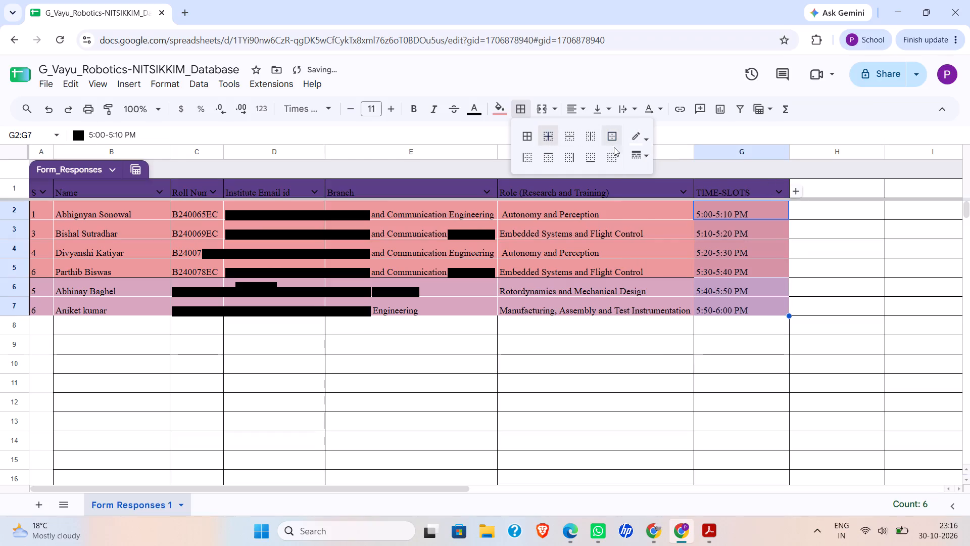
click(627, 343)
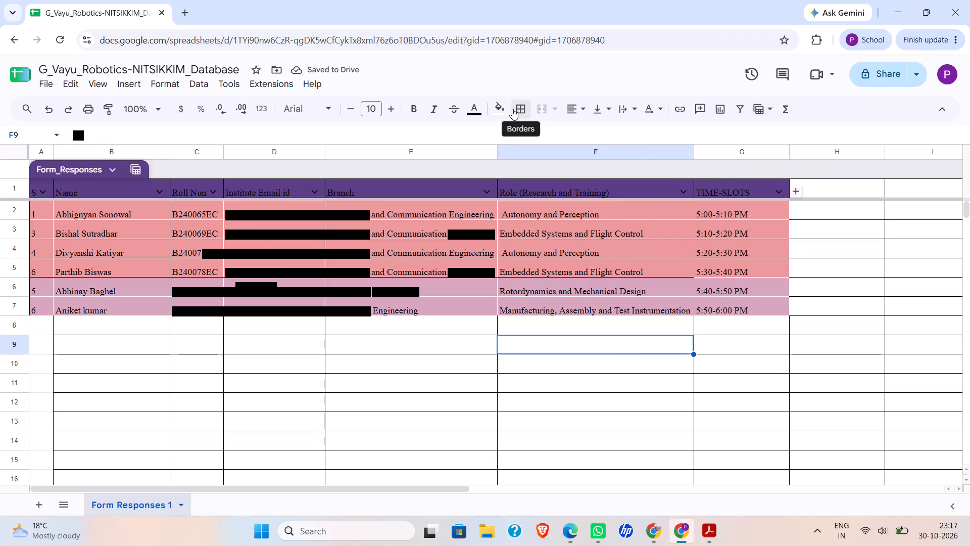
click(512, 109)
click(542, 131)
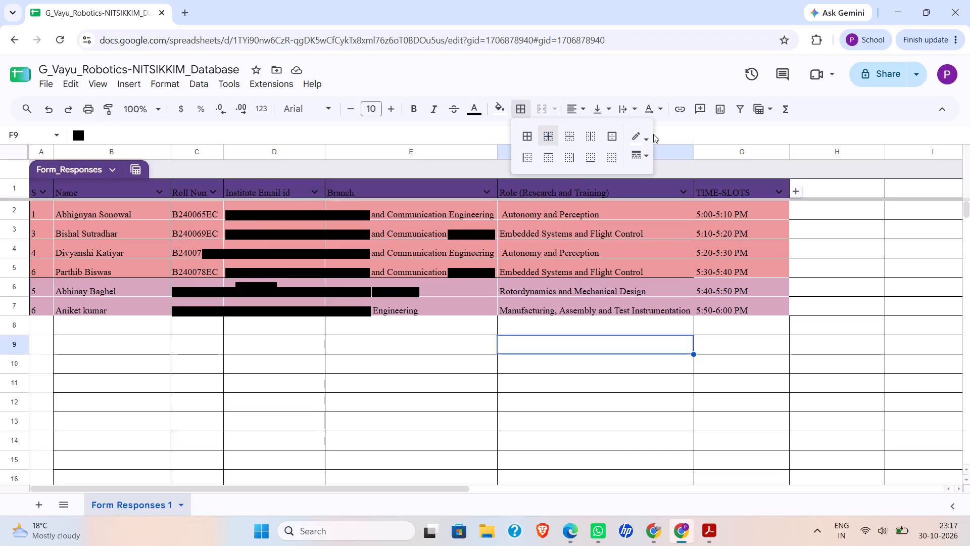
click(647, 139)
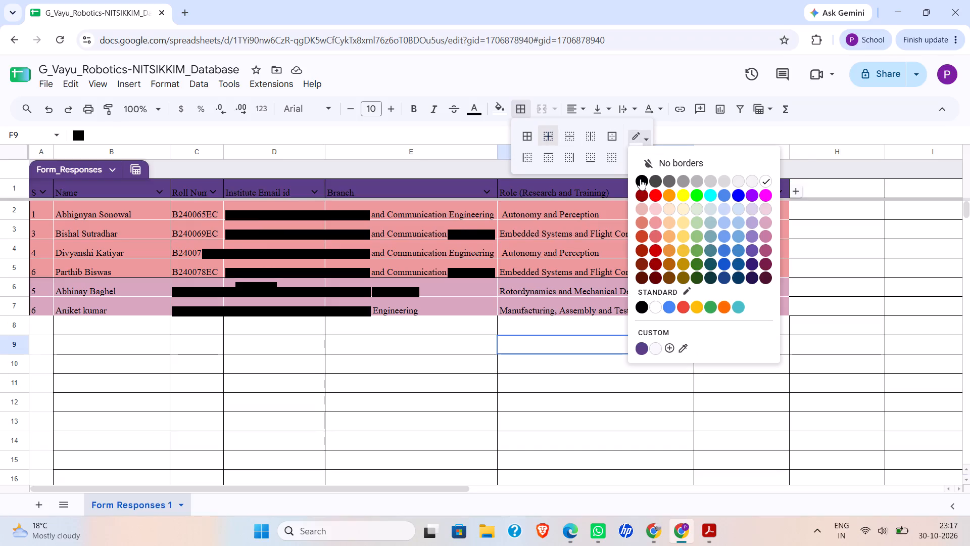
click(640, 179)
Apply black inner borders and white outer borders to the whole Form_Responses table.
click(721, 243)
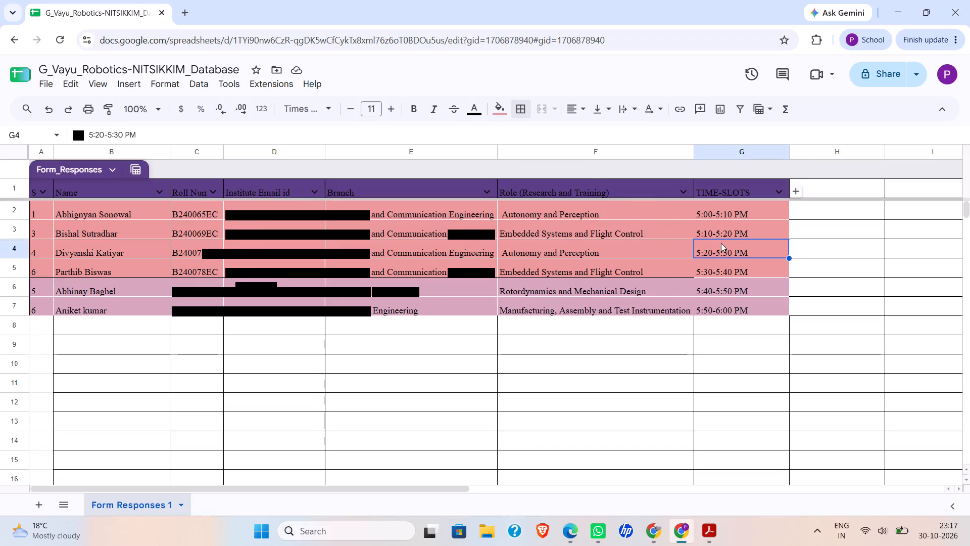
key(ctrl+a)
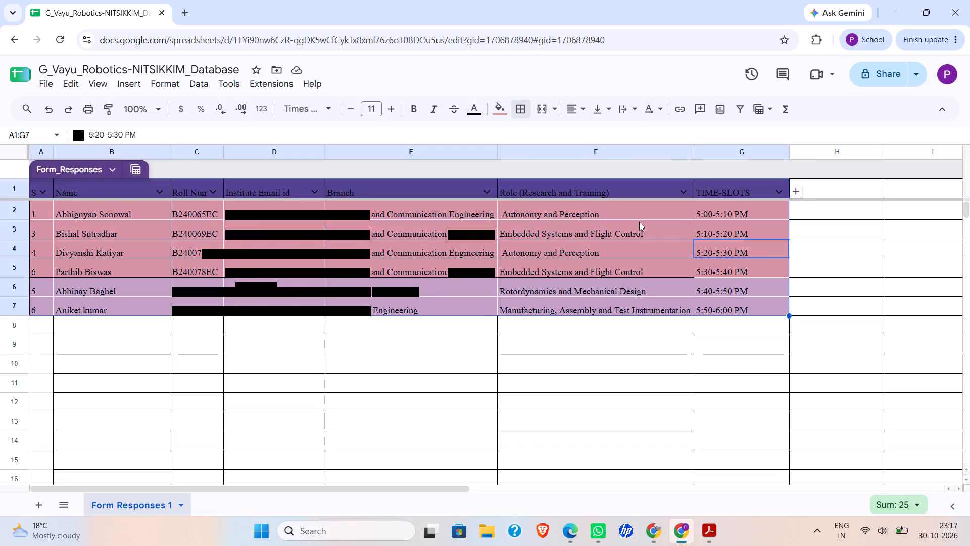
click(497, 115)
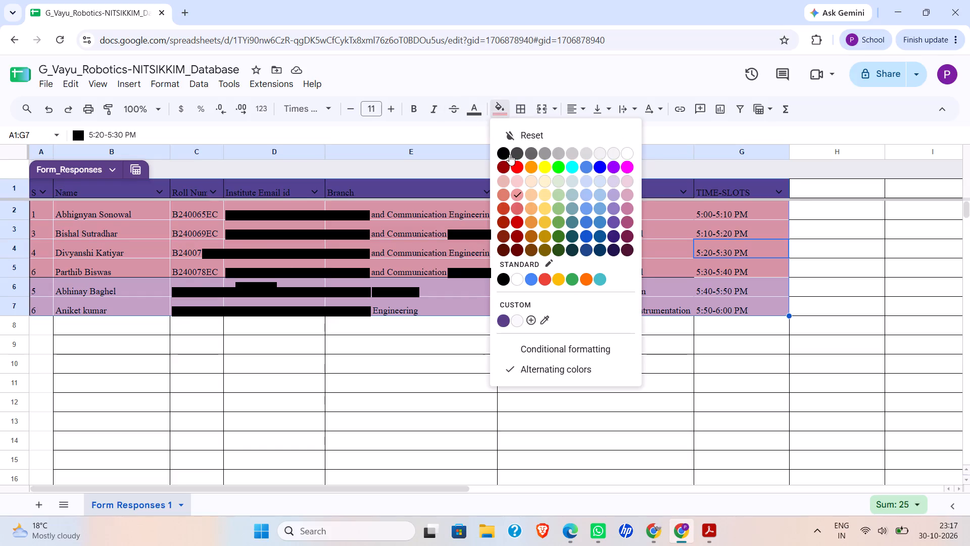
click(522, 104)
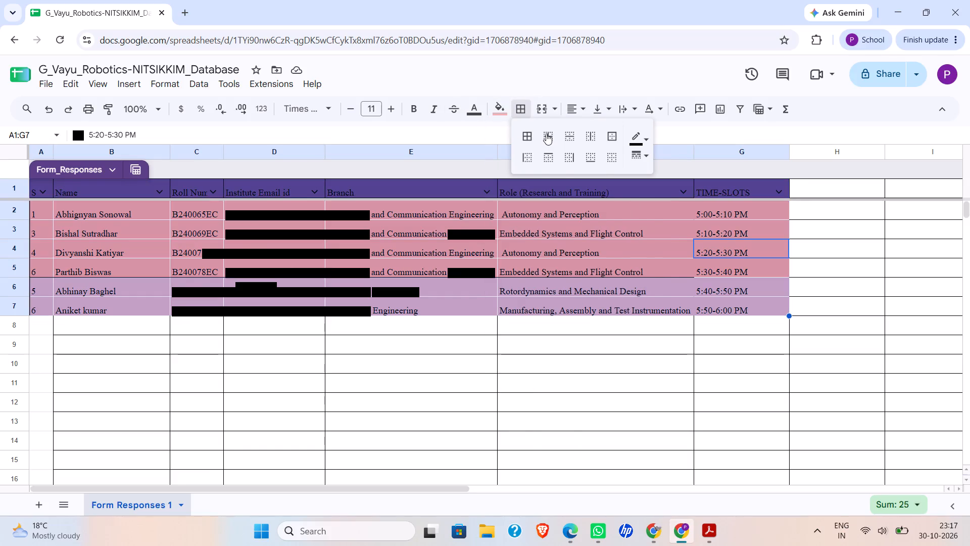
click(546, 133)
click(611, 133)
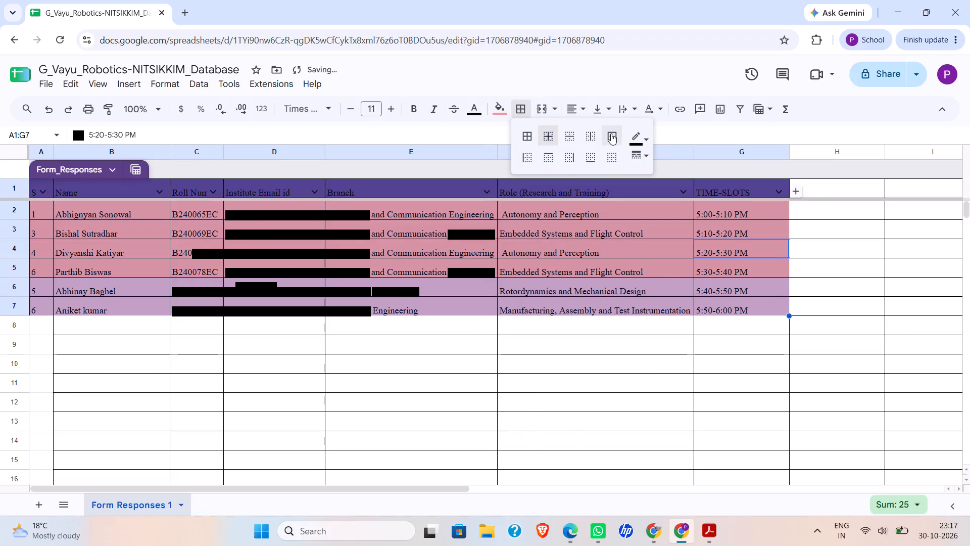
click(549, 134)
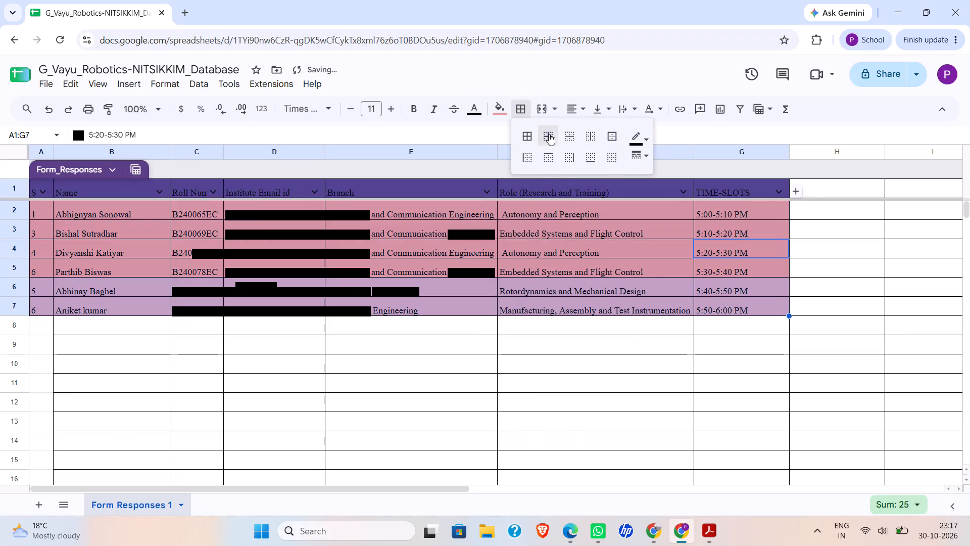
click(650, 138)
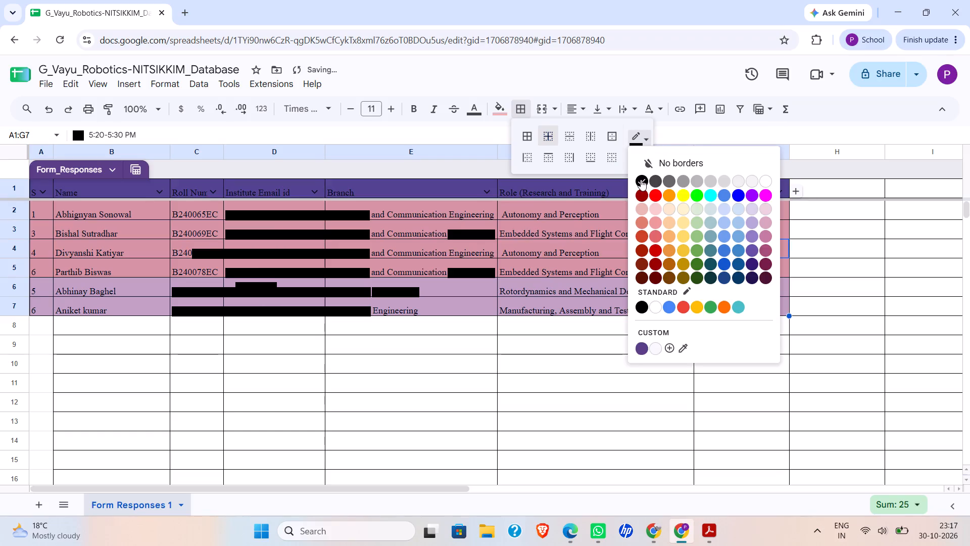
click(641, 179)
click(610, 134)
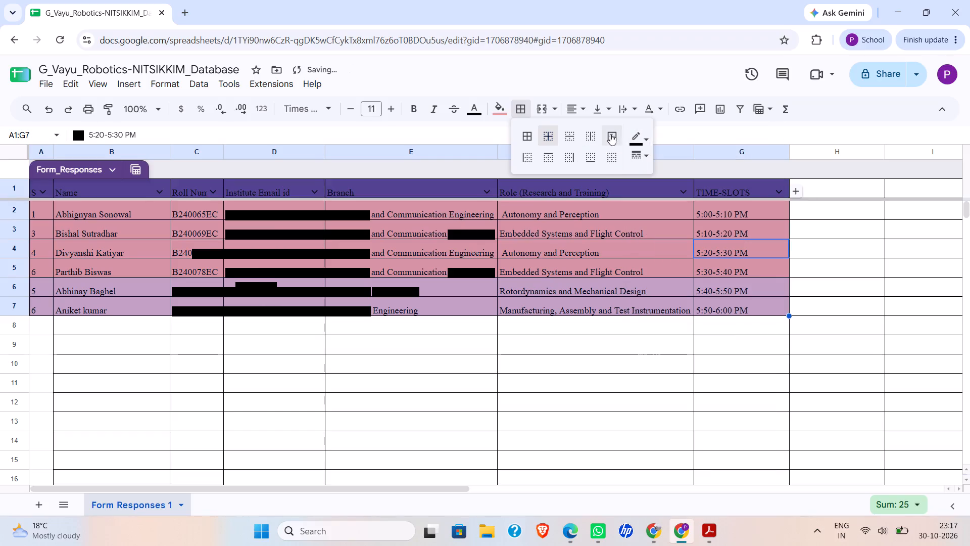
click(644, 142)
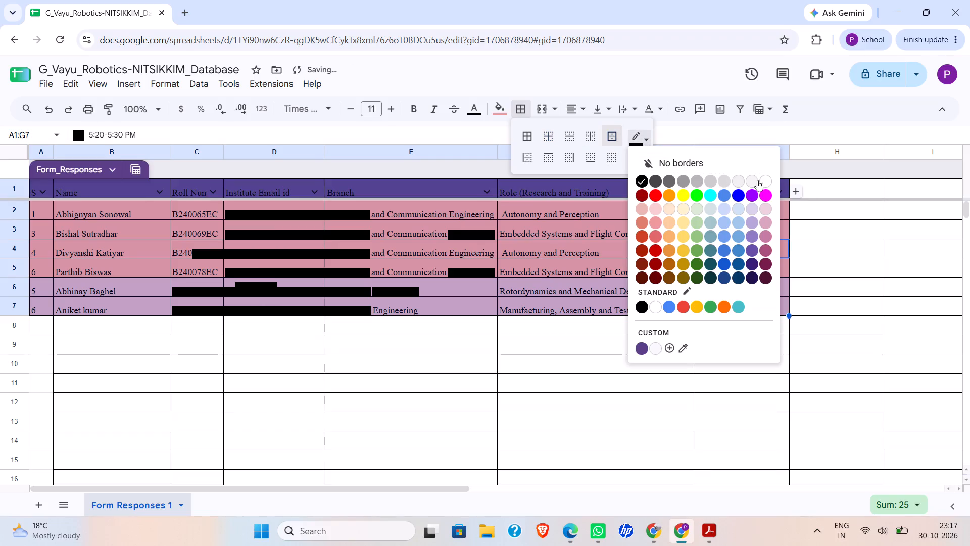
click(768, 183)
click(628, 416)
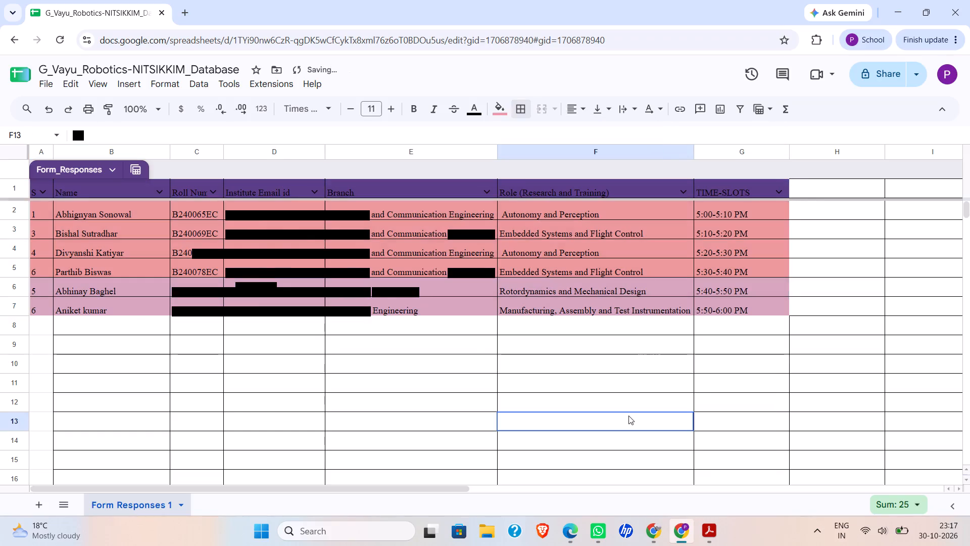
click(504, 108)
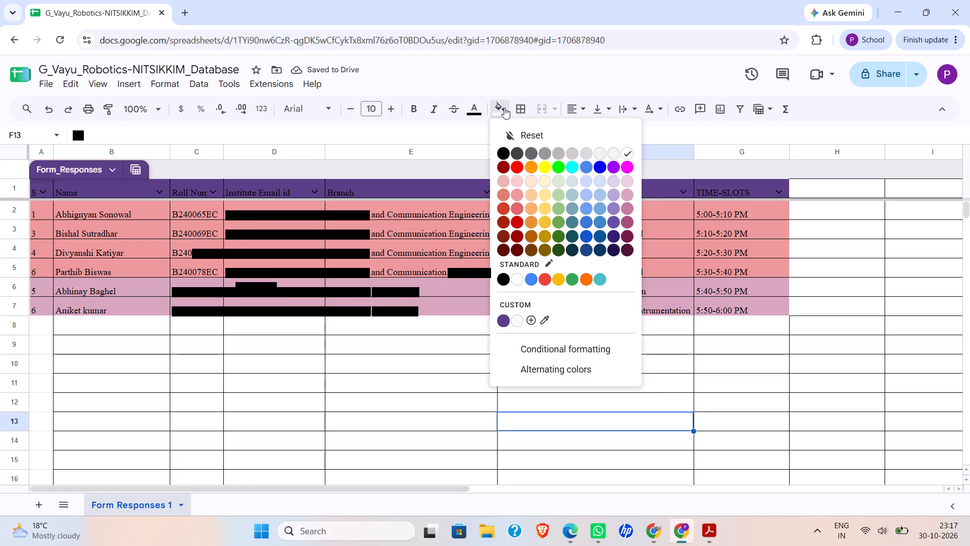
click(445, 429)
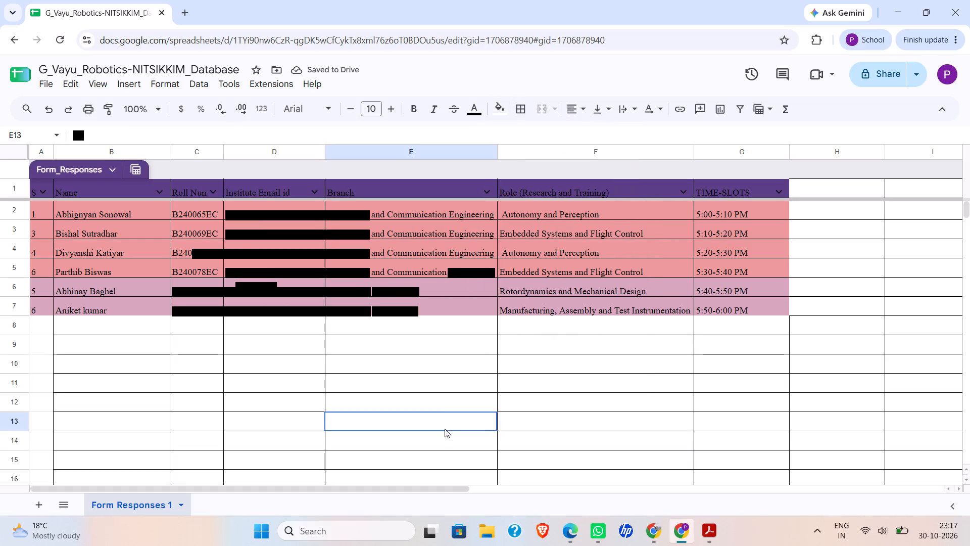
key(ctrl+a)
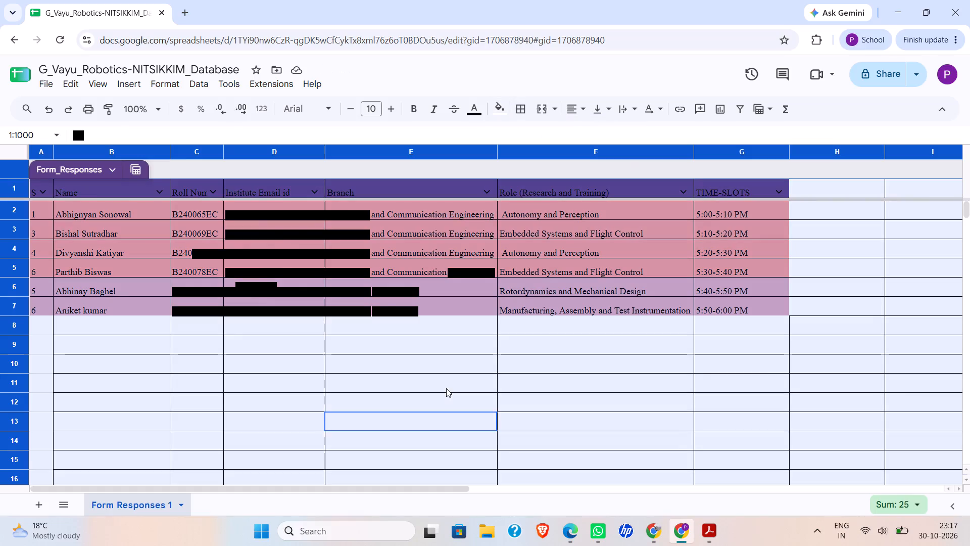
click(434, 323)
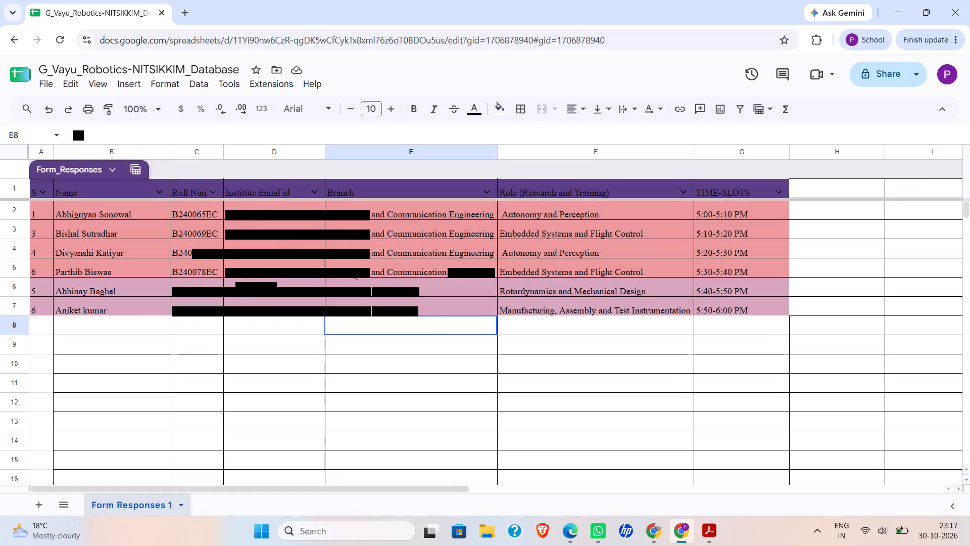
Give the whole Form_Responses table, header included, white inner borders and black outer borders.
drag(264, 251, 334, 270)
key(ctrl+a)
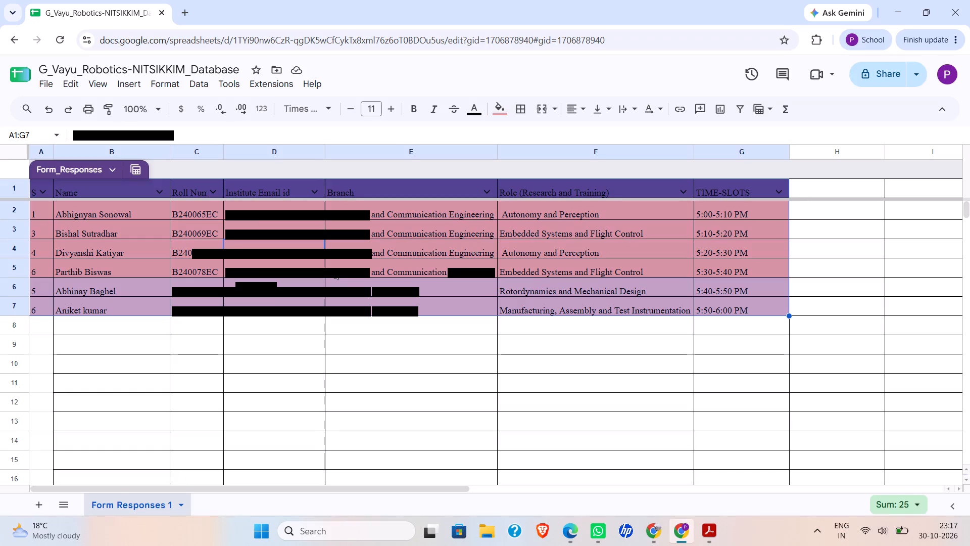
click(508, 110)
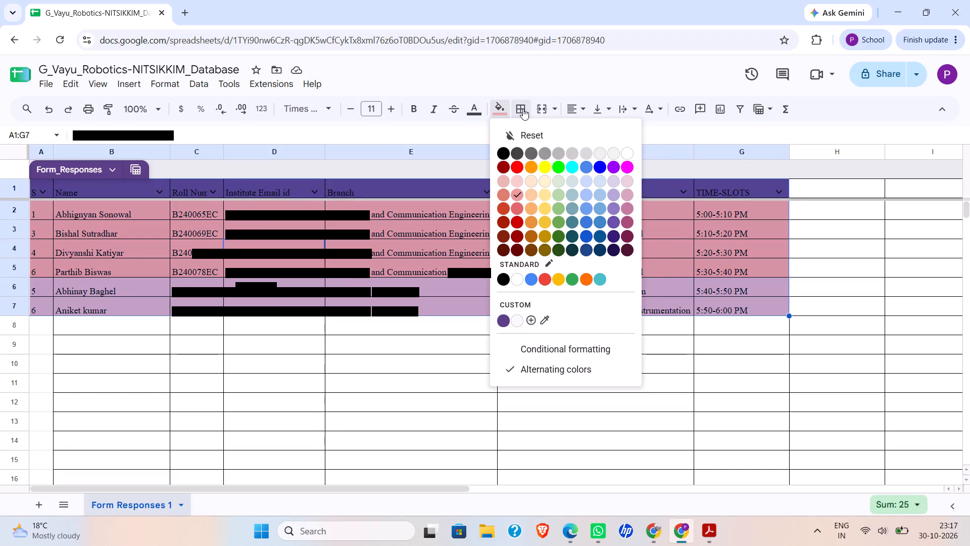
click(523, 109)
click(551, 135)
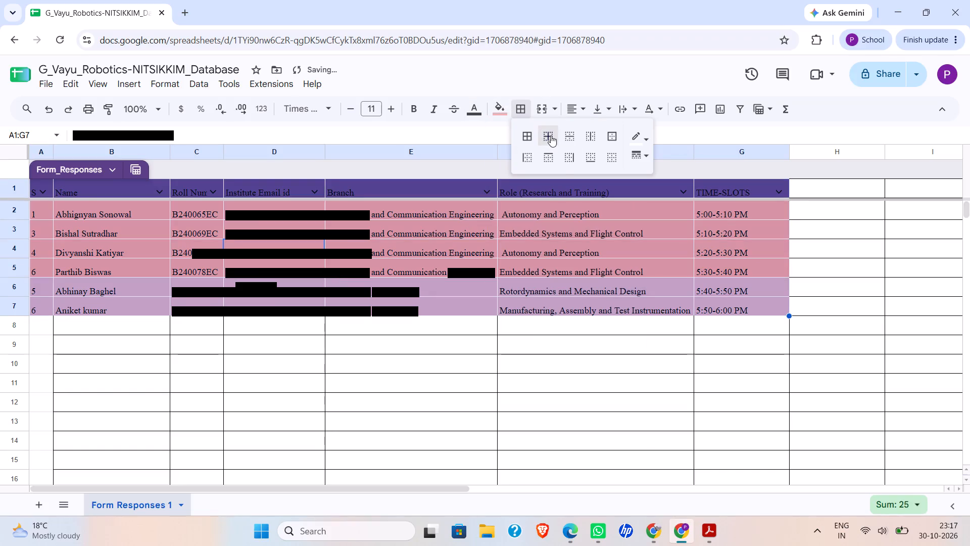
click(613, 137)
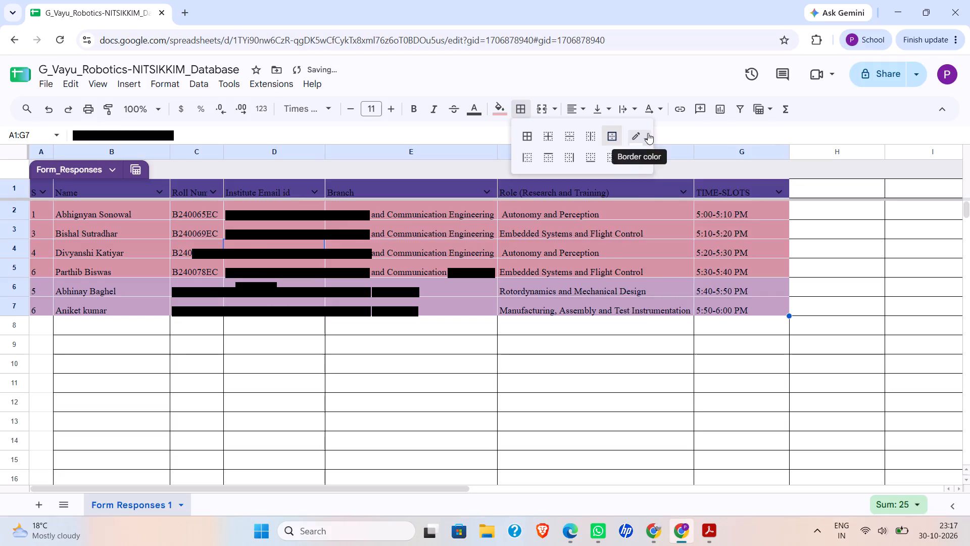
click(648, 133)
click(643, 179)
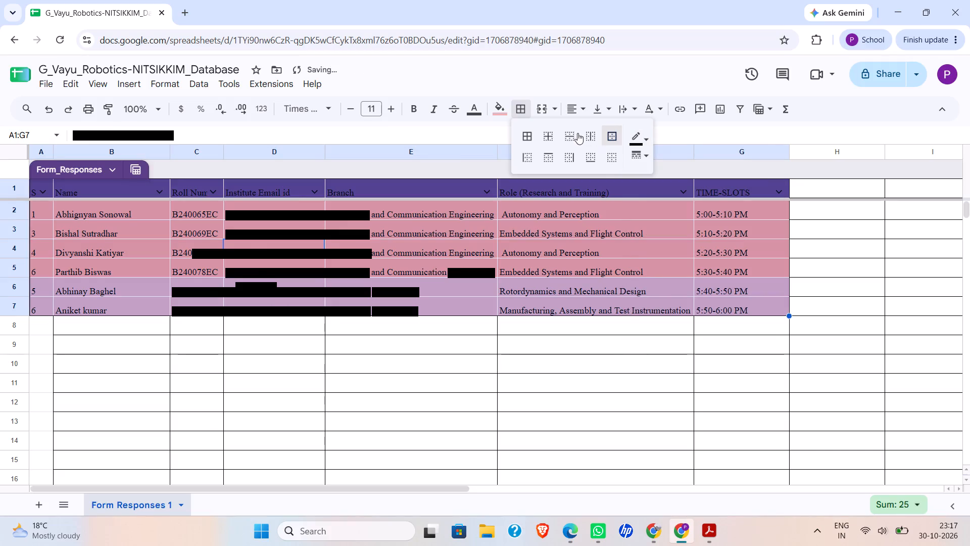
click(616, 133)
Reapply black outer borders and white inner borders to the whole Form_Responses table, header included.
click(581, 377)
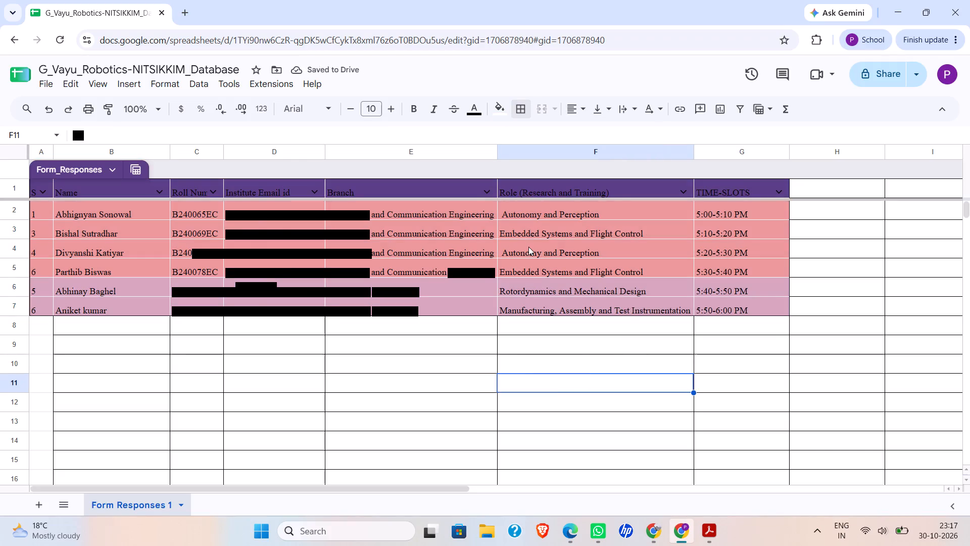
drag(528, 247, 383, 254)
key(ctrl+a)
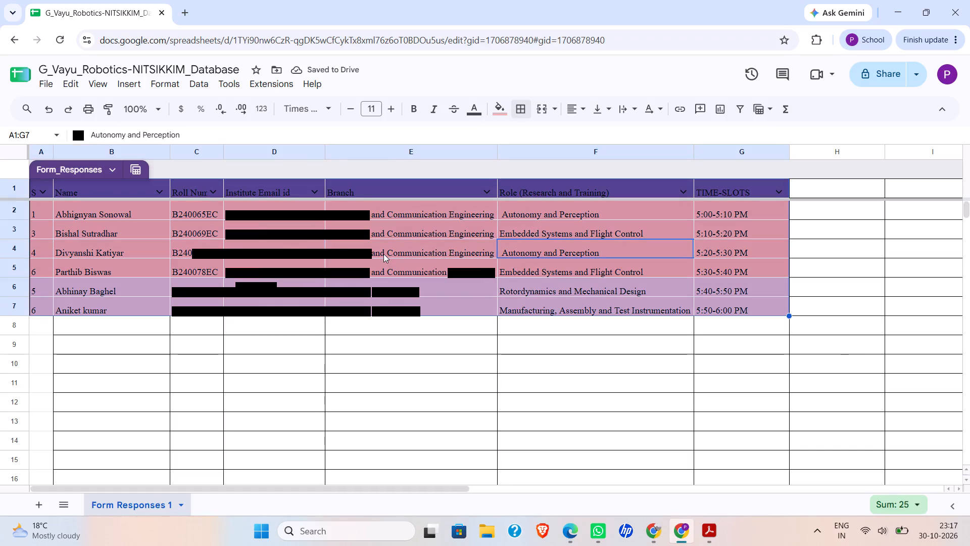
click(525, 109)
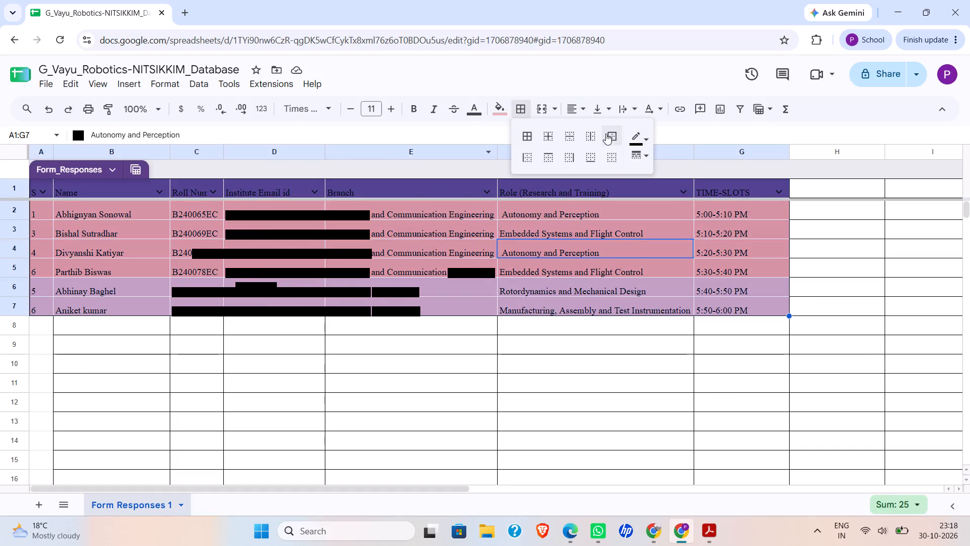
click(606, 133)
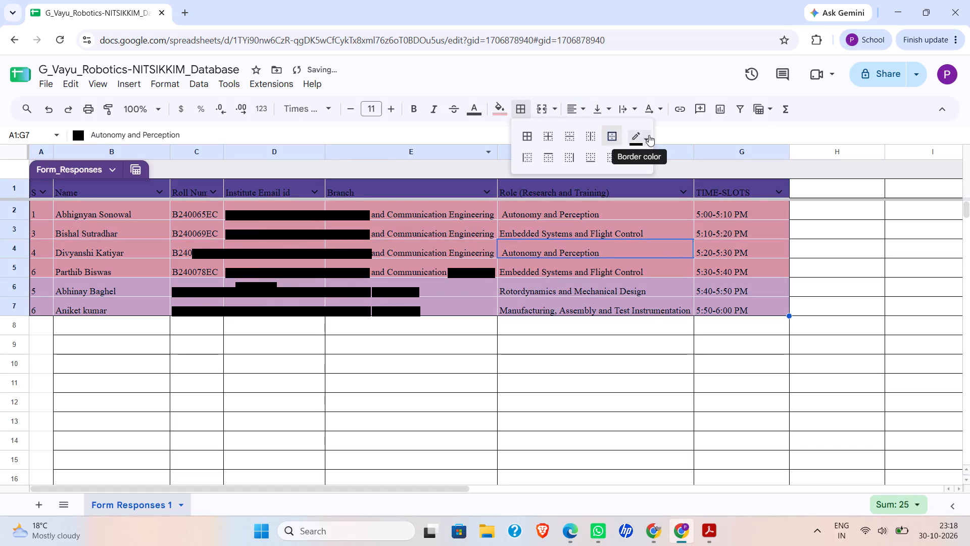
click(649, 135)
click(643, 176)
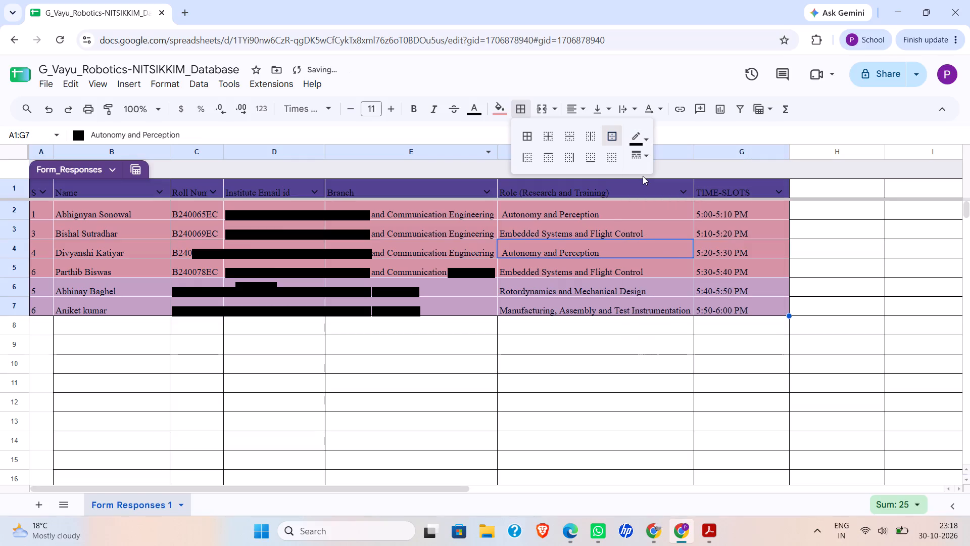
click(542, 134)
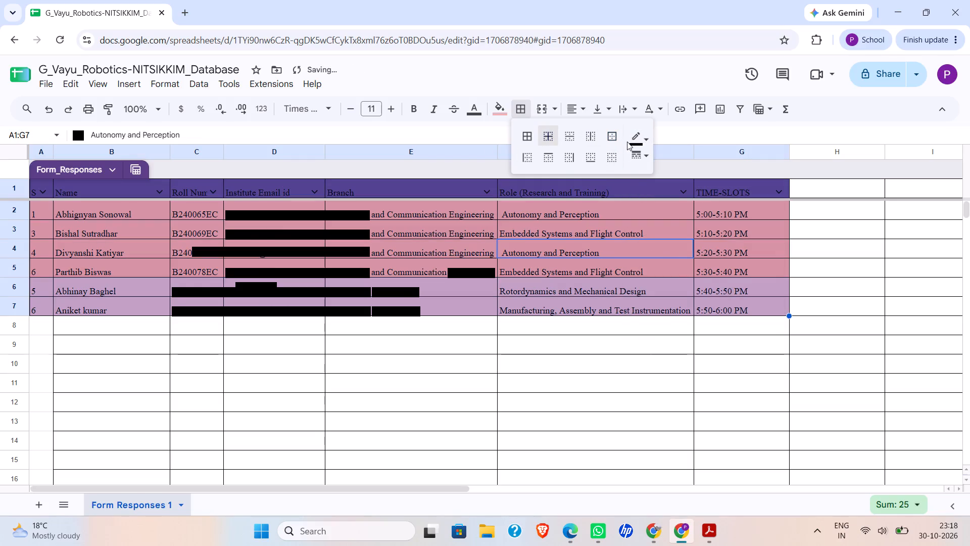
click(646, 138)
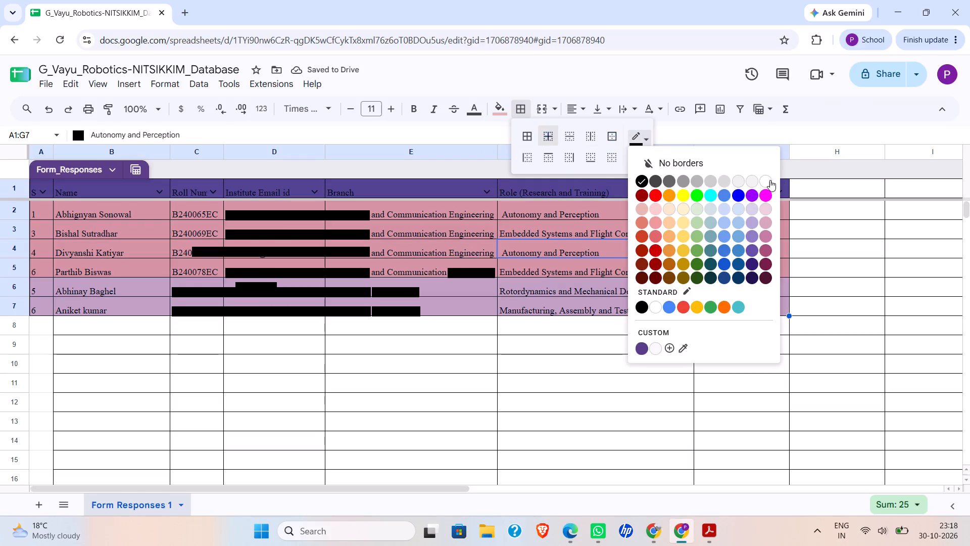
click(766, 184)
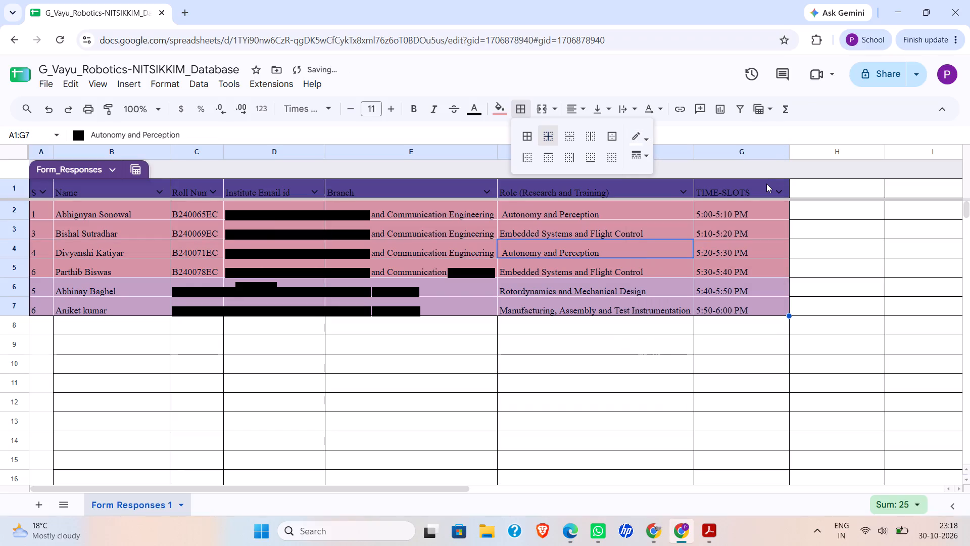
click(447, 266)
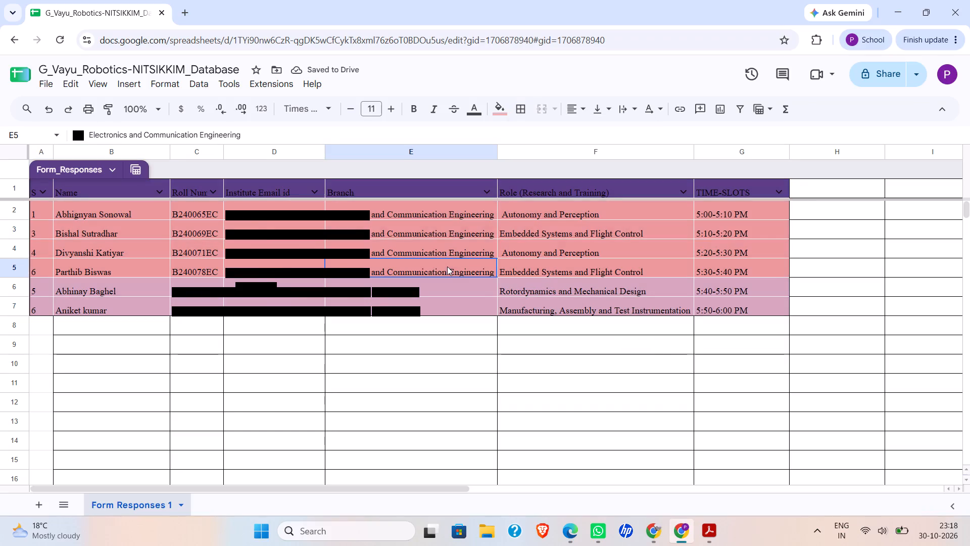
Give rows 2 to 5 of the table, from the serial number to TIME-SLOTS, white inner borders and black outer borders.
drag(44, 205, 551, 263)
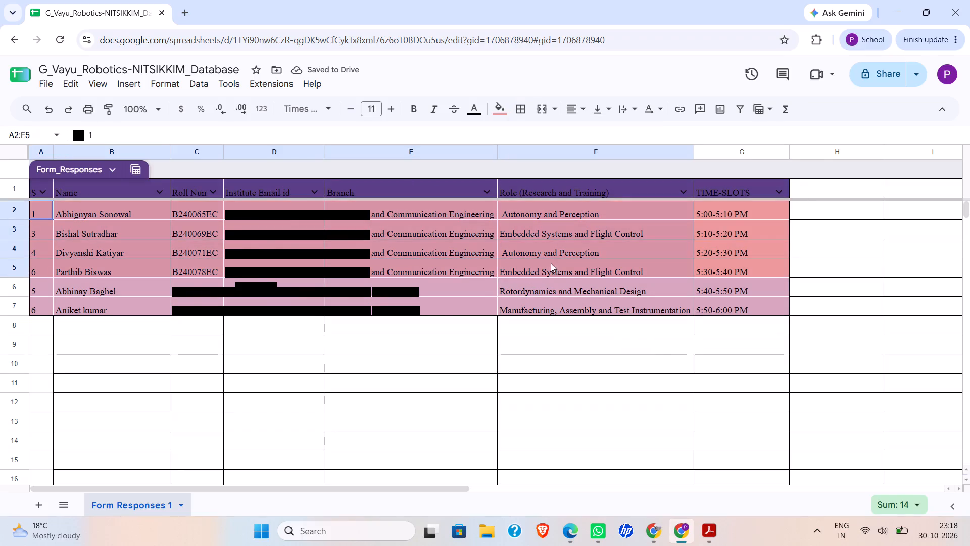
drag(551, 263, 709, 267)
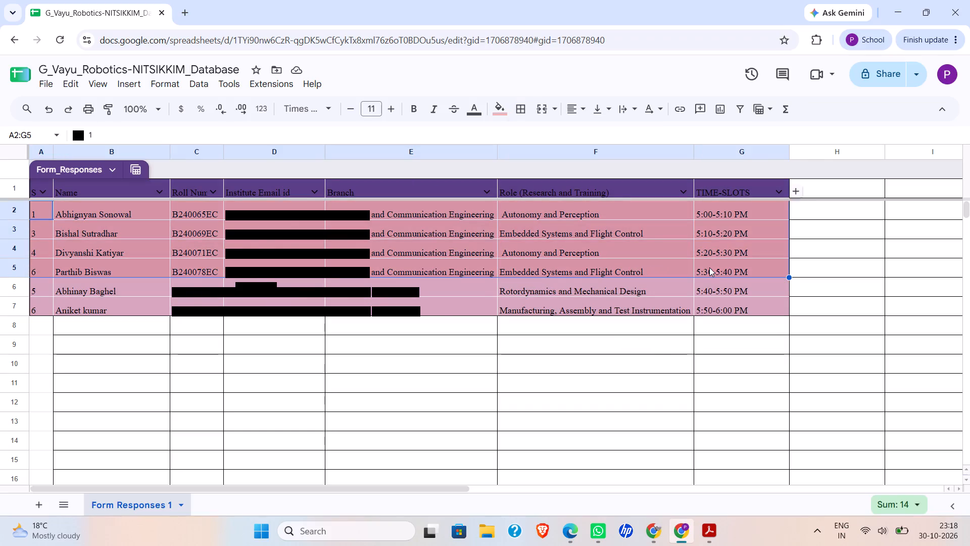
click(552, 103)
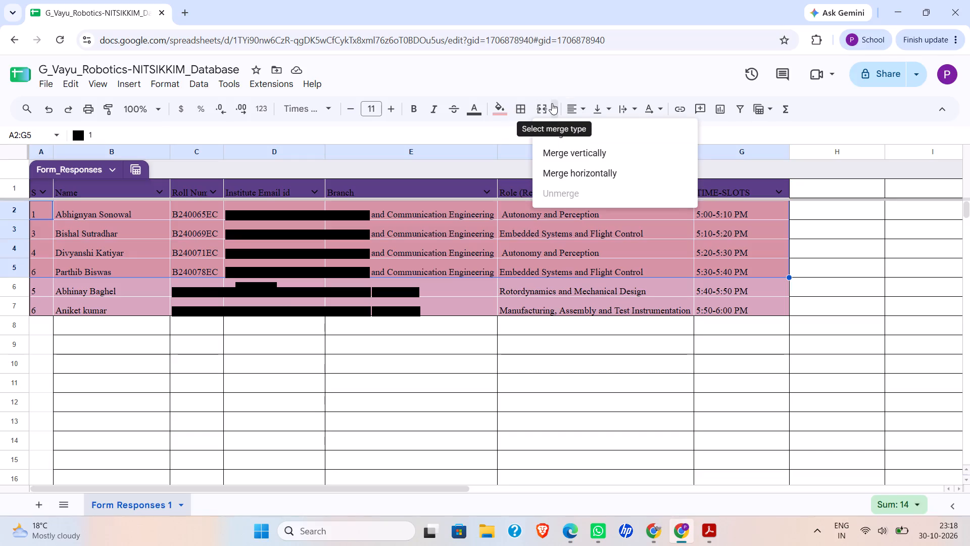
click(527, 104)
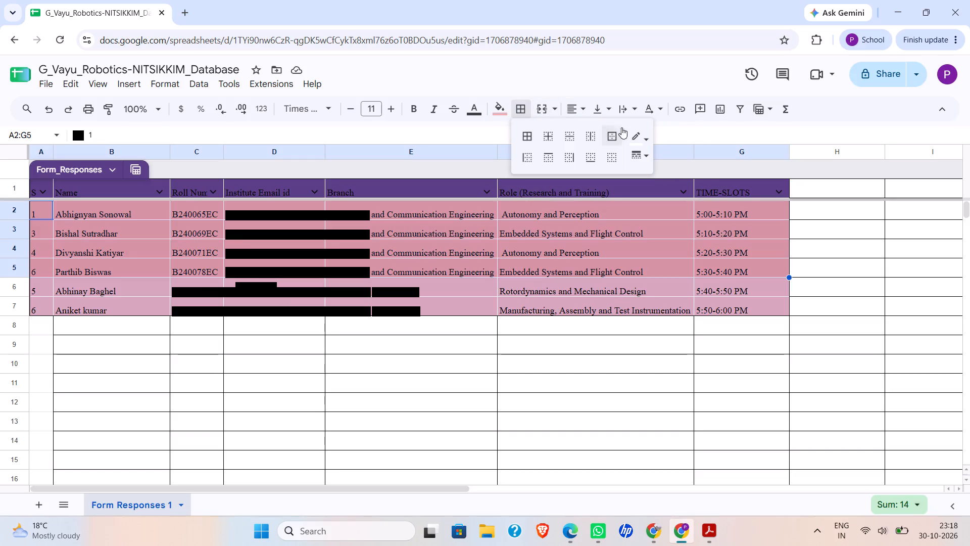
click(646, 142)
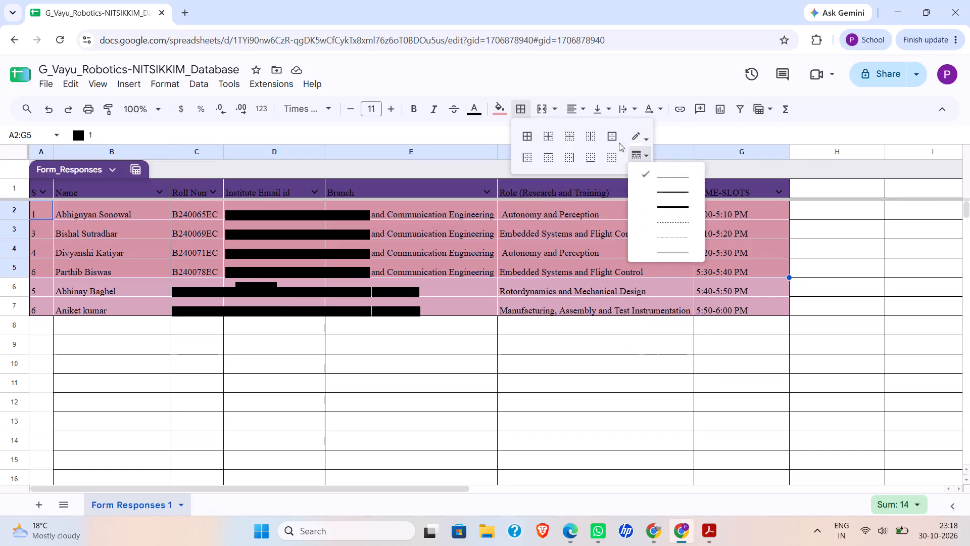
click(607, 137)
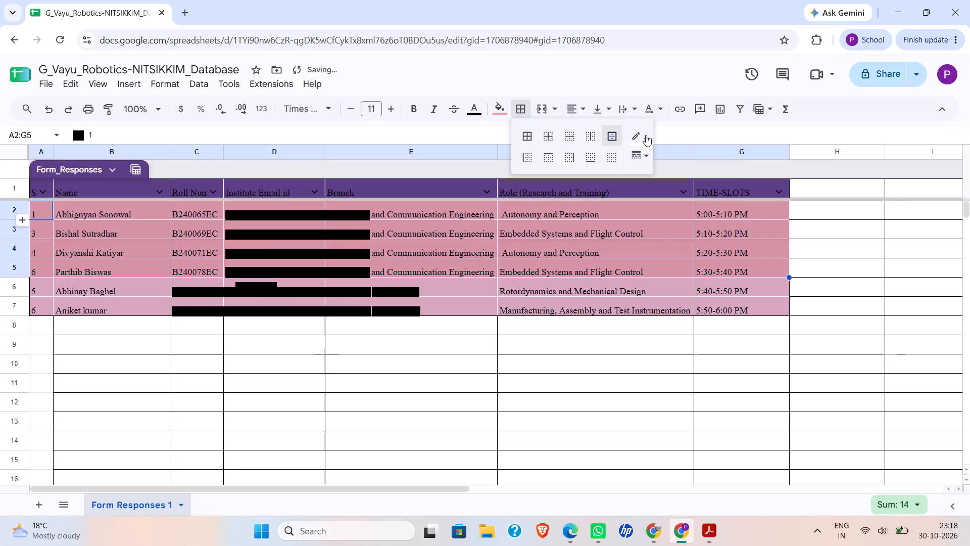
click(646, 135)
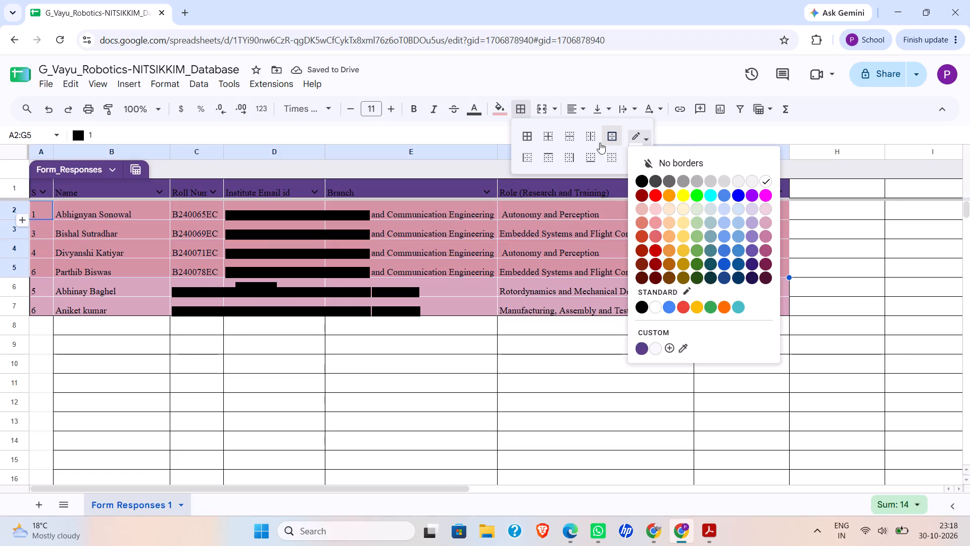
click(546, 136)
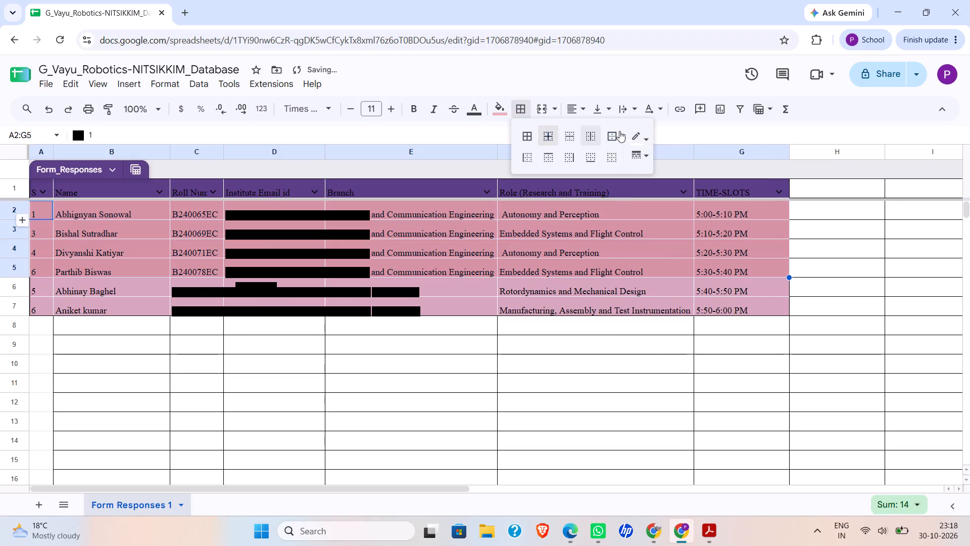
click(647, 135)
click(645, 180)
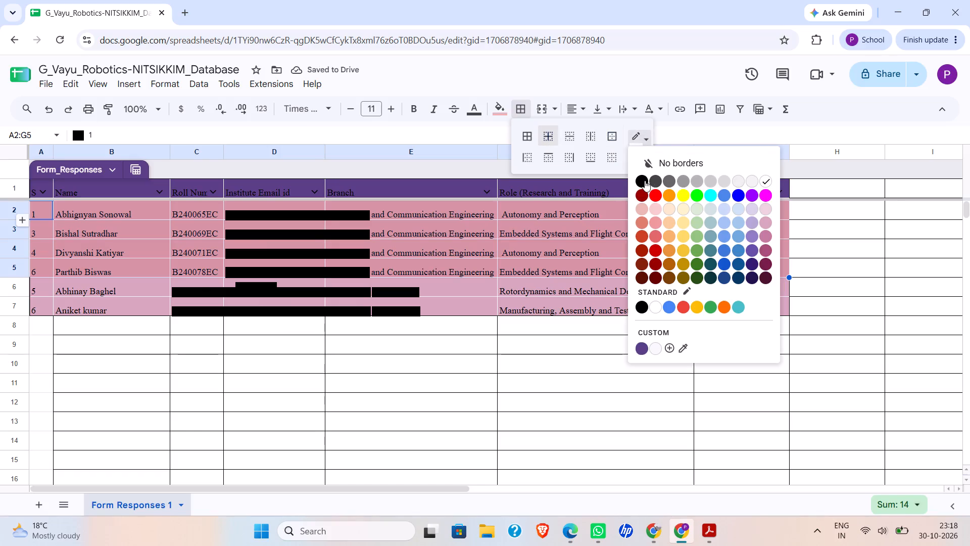
click(642, 135)
click(766, 183)
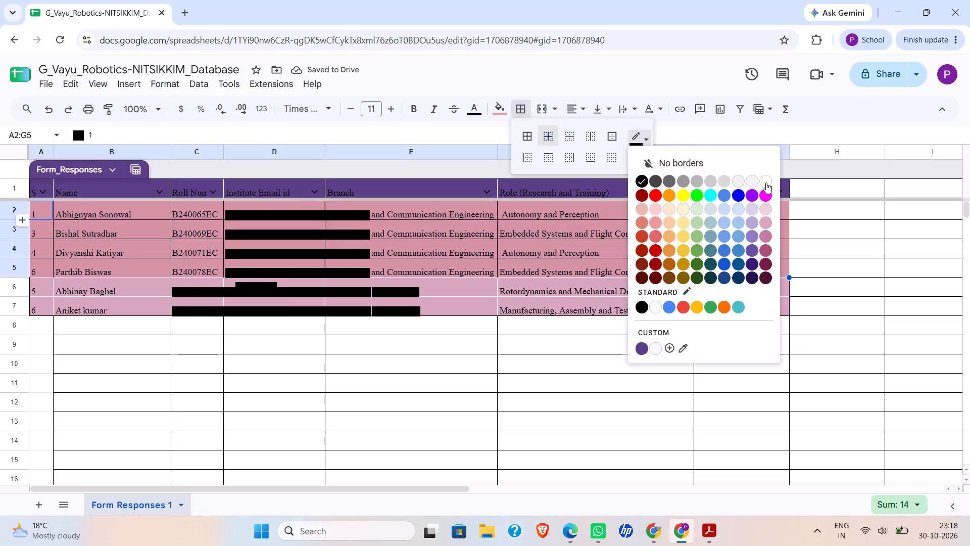
click(608, 138)
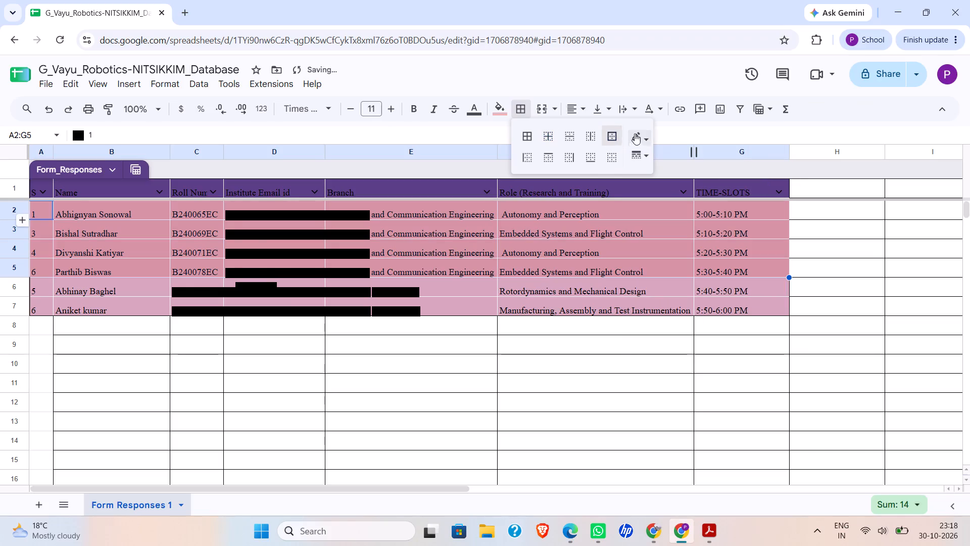
click(643, 135)
click(642, 183)
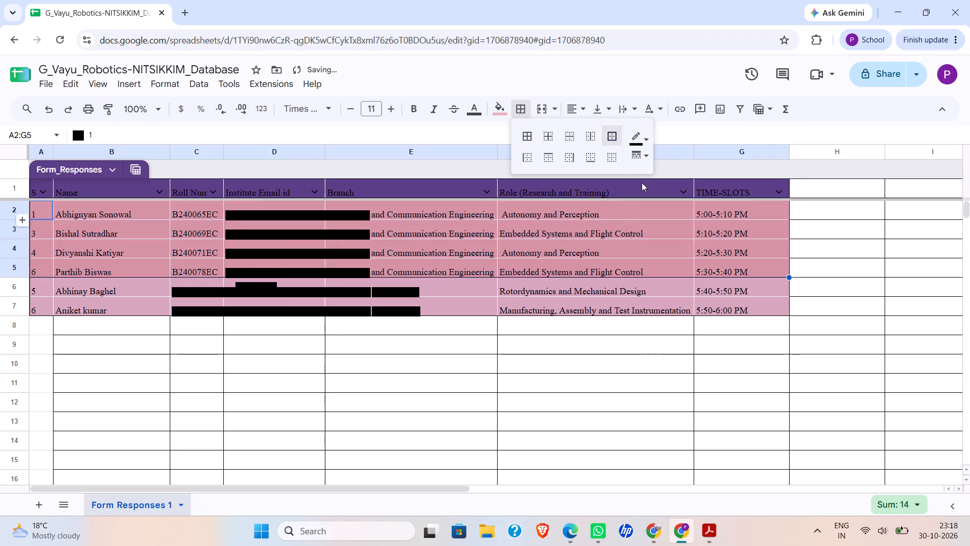
click(548, 341)
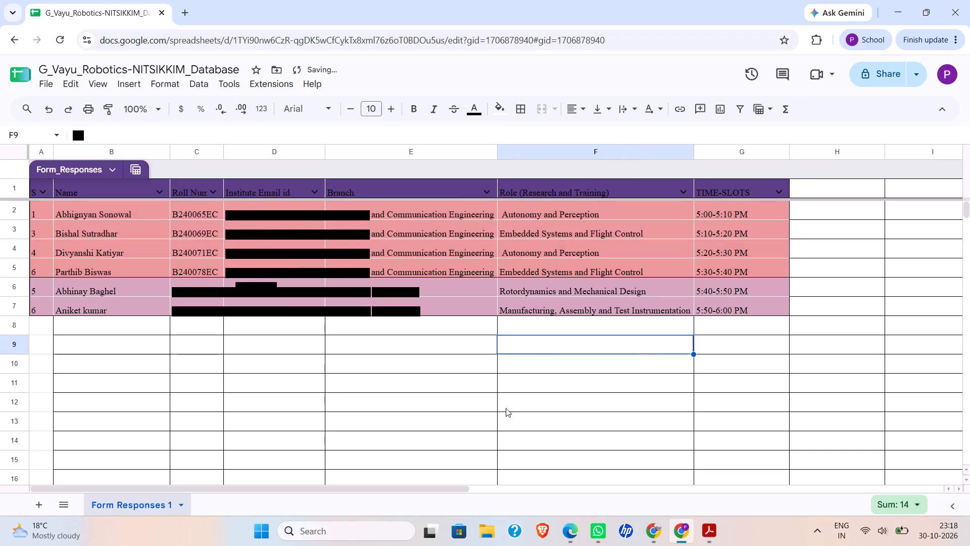
Rename the spreadsheet file as G_Vayu_Robotics-NITSIKKIM_FINALINTERVIEW_SLOTS.
click(236, 70)
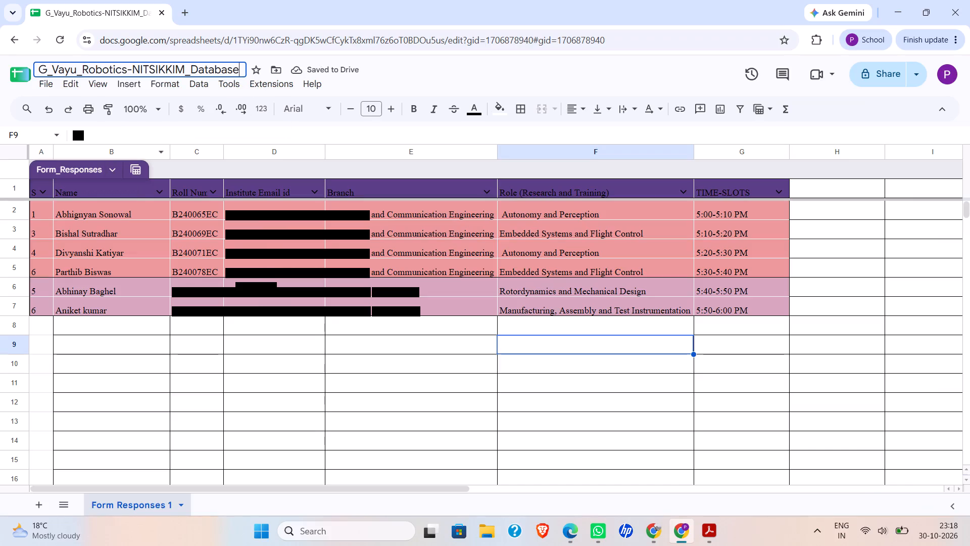
key(BackSpace)
key(BackSpace)
key(BackSpace)
key(BackSpace)
key(BackSpace)
key(BackSpace)
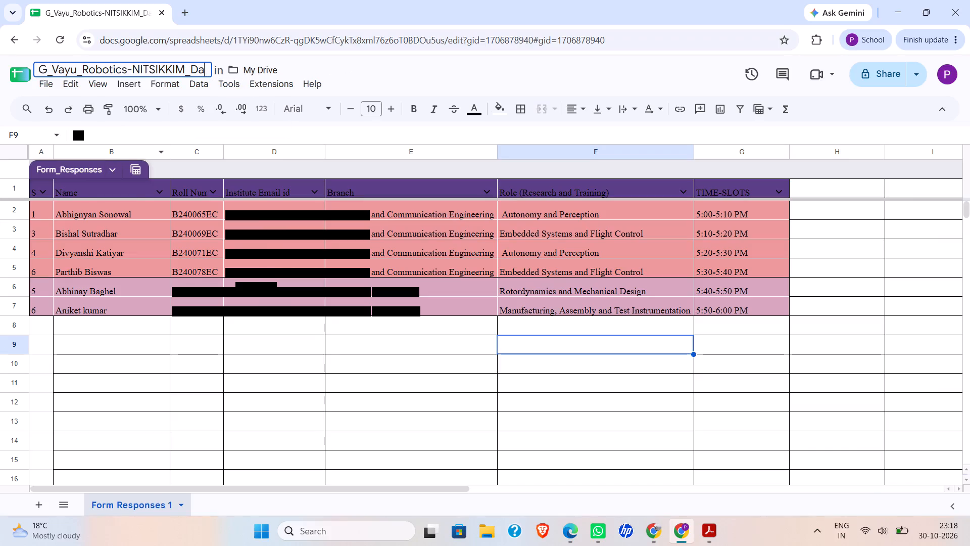
key(BackSpace)
key(BackSpace)
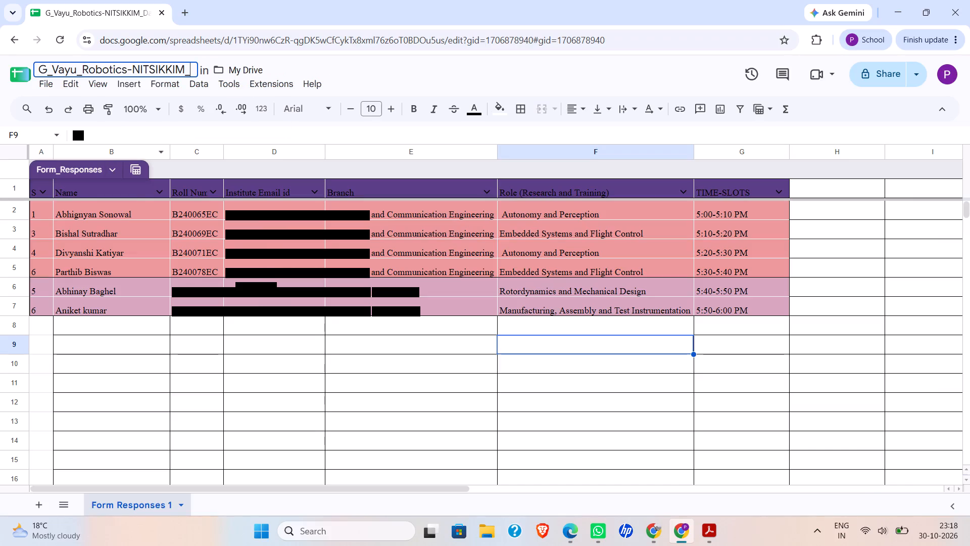
text(FINA)
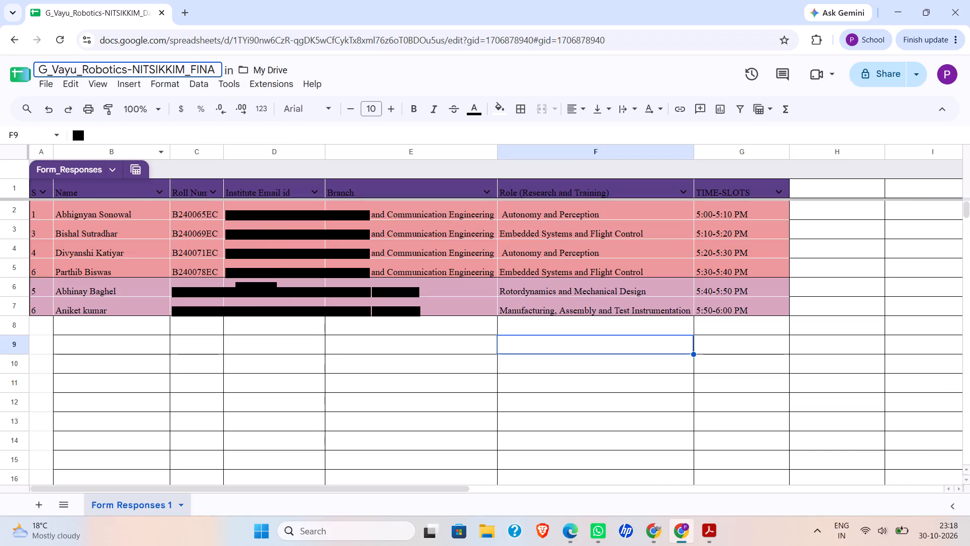
text(L)
key(space)
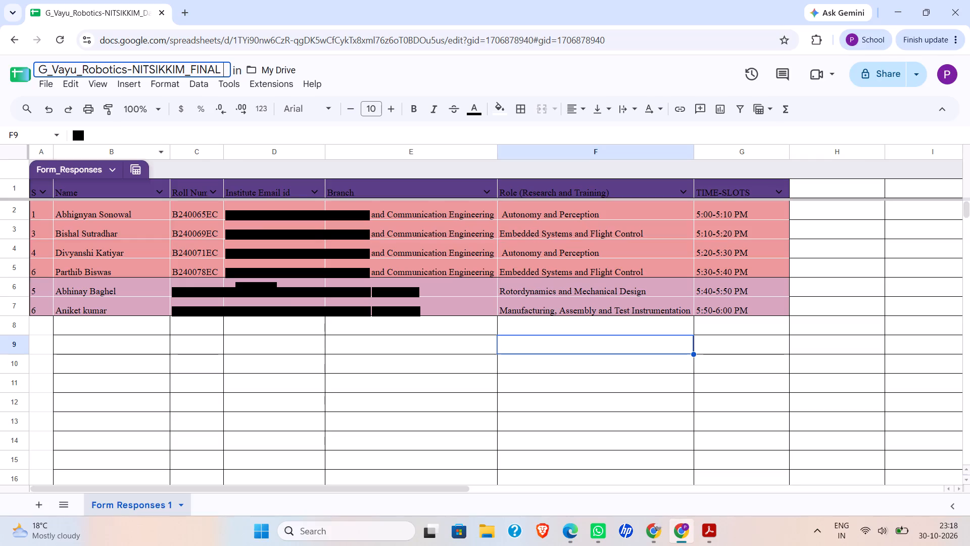
key(BackSpace)
text(INTER)
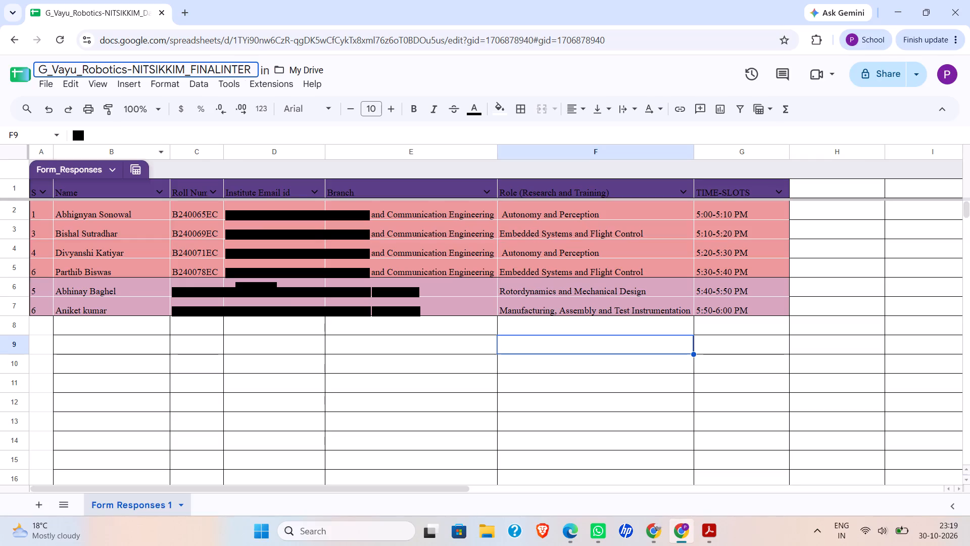
text(VIEW)
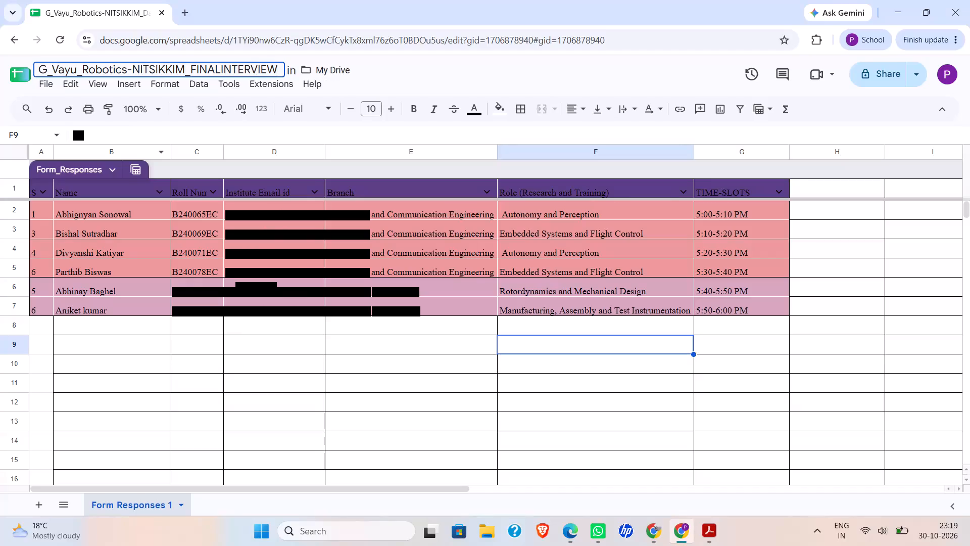
key(shift+underscore)
text(SLOTS)
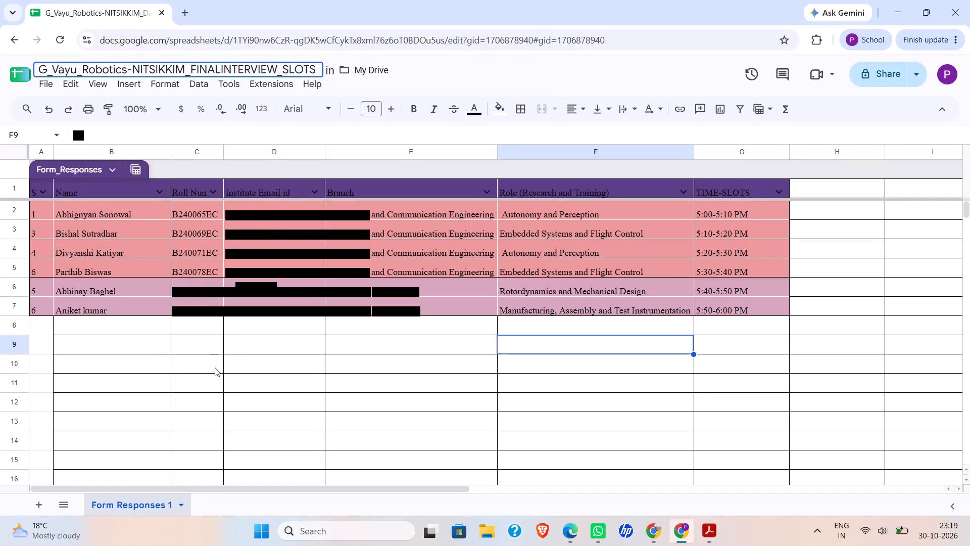
click(215, 368)
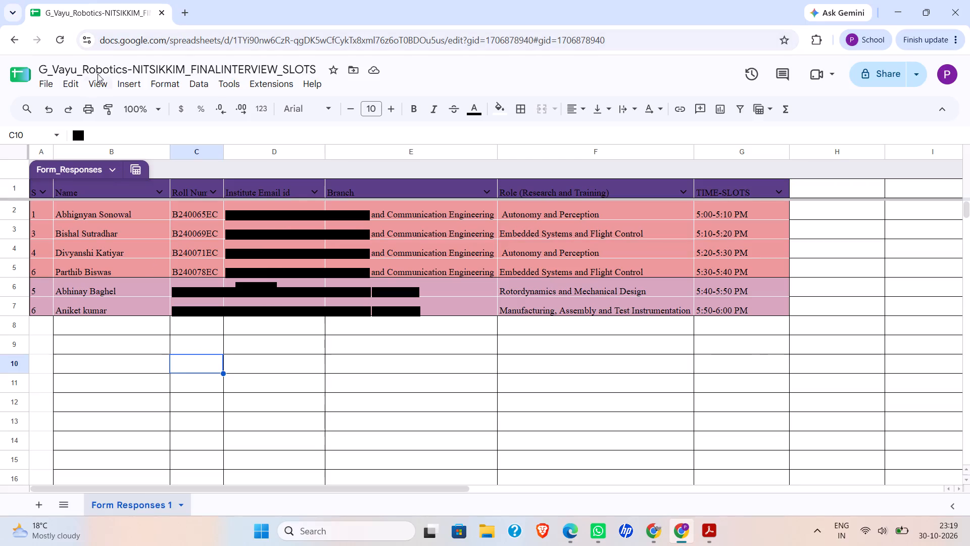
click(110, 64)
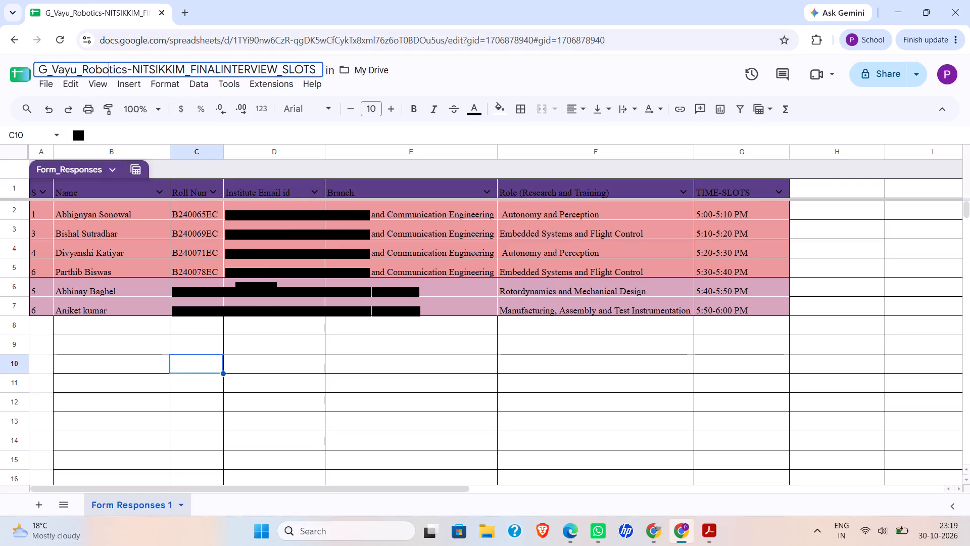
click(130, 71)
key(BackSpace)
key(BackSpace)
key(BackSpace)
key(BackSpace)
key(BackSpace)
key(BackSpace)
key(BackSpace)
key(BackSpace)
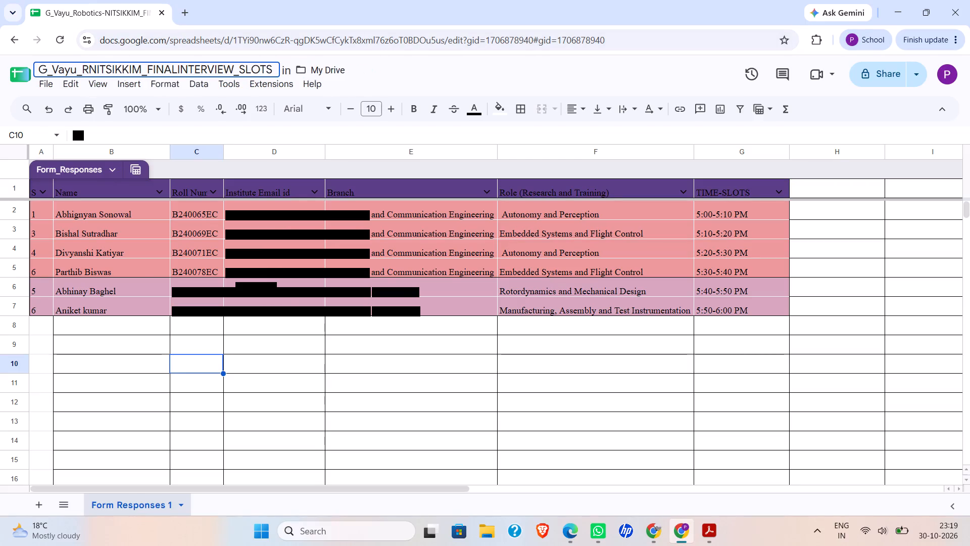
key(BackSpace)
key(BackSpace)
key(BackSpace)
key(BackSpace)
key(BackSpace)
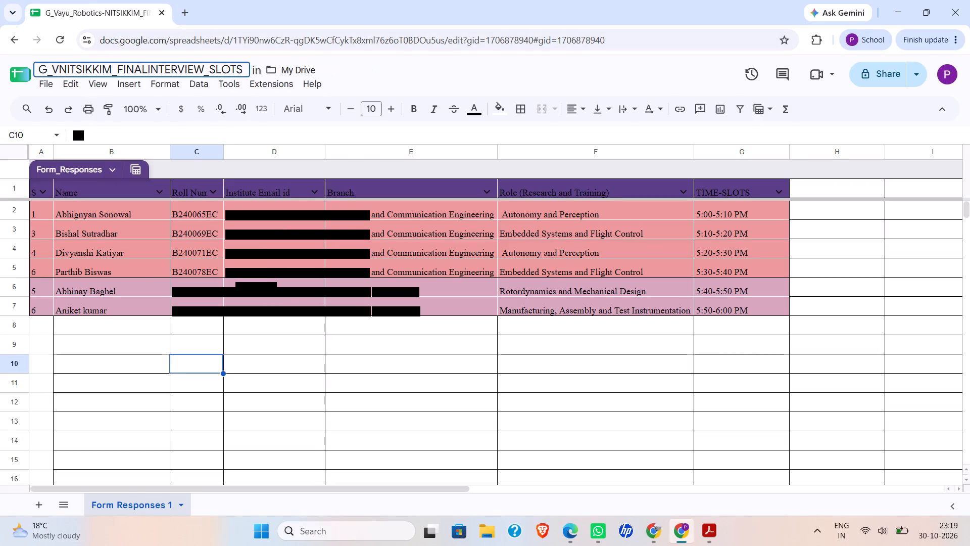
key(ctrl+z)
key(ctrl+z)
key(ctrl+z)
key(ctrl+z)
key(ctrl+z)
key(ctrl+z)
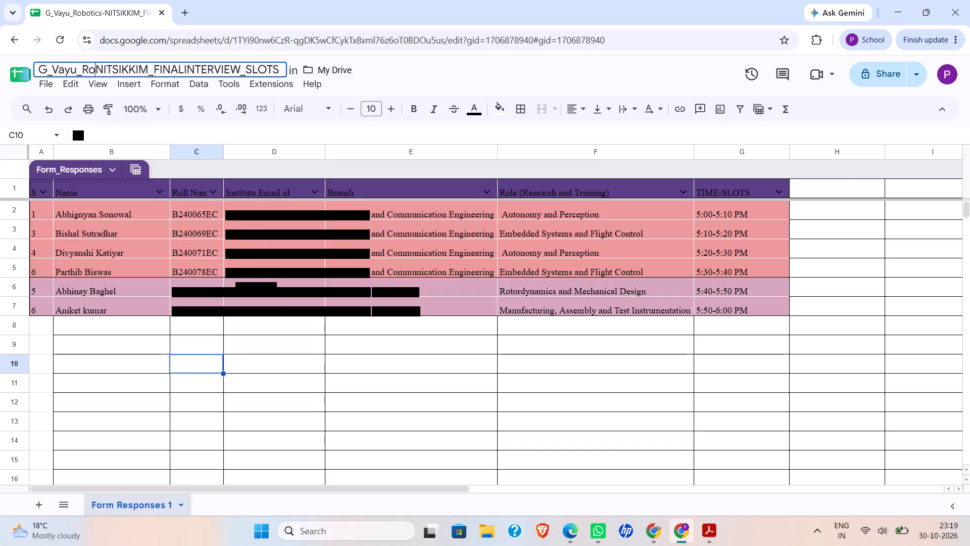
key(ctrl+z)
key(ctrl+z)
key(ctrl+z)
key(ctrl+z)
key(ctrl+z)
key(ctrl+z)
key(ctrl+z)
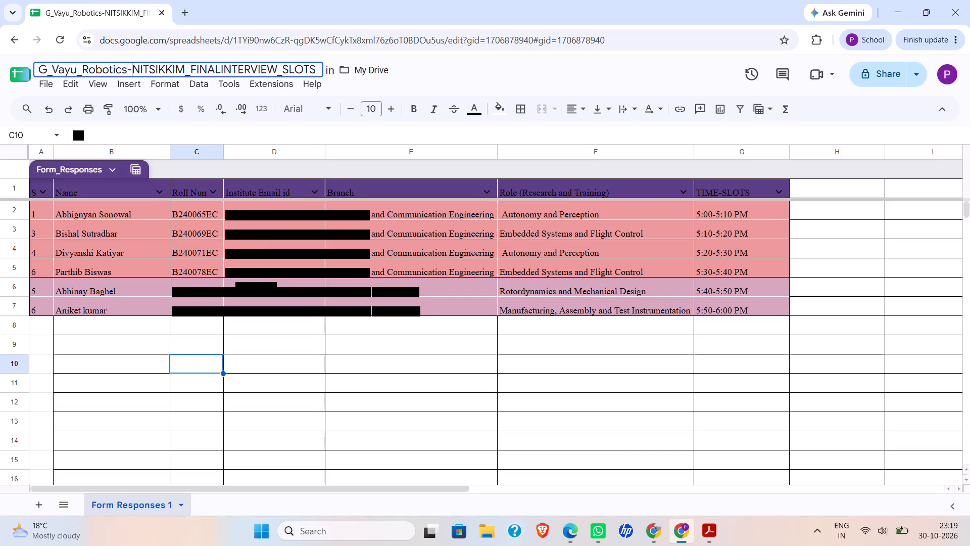
Rename the spreadsheet file as G_VAYU_ROBOTICS-NITSIKKIM_FINALINTERVIEW_SLOTS, with VAYU and ROBOTICS in capitals.
key(Left)
key(BackSpace)
key(s)
key(Left)
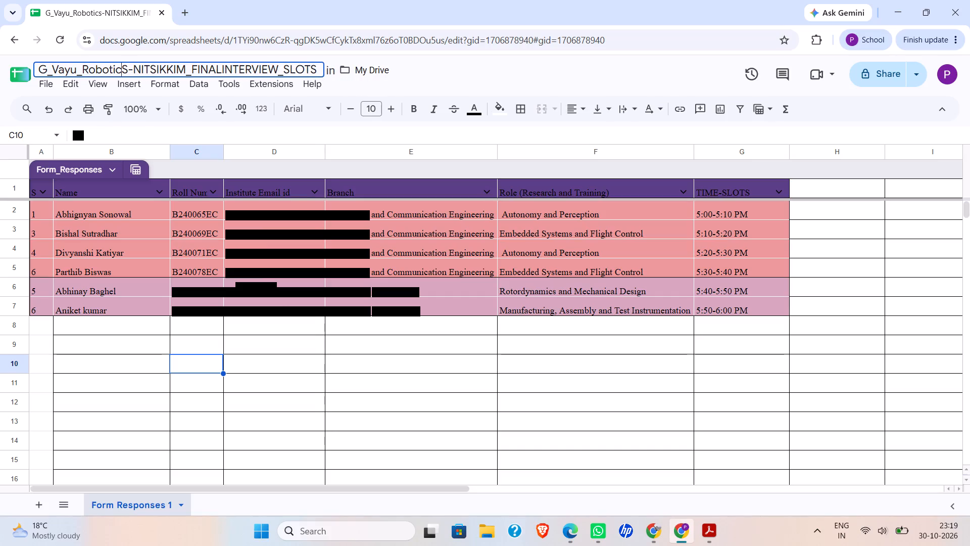
key(BackSpace)
key(c)
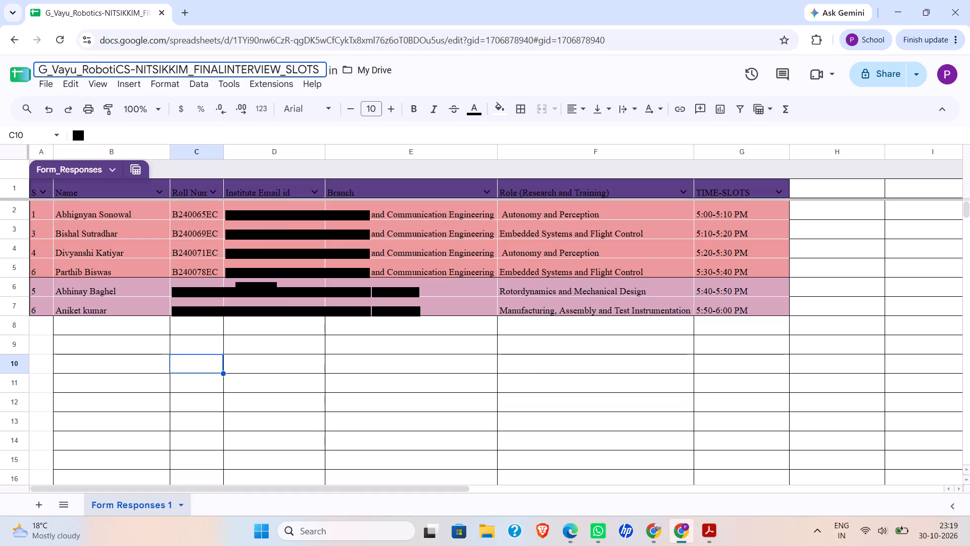
click(115, 69)
key(BackSpace)
key(i)
key(Left)
key(BackSpace)
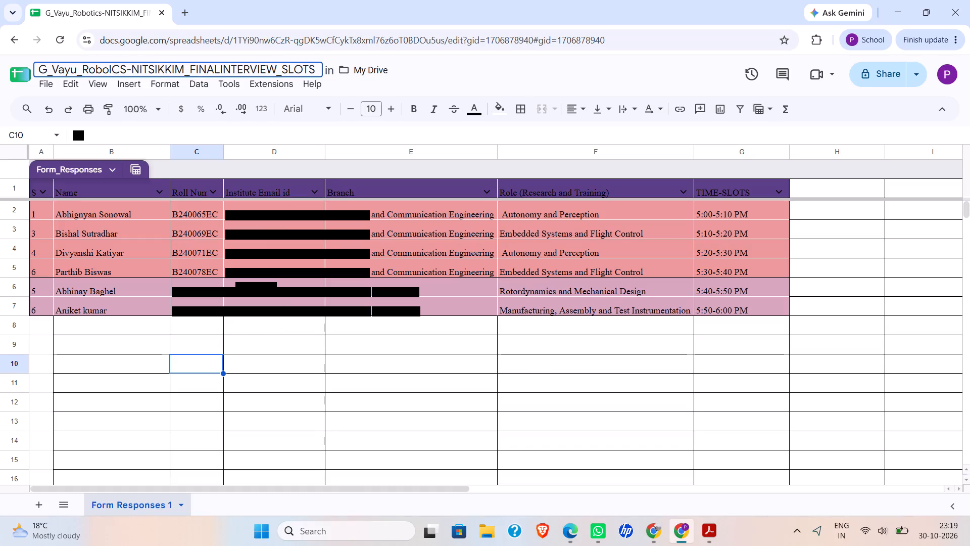
key(t)
key(Left)
key(BackSpace)
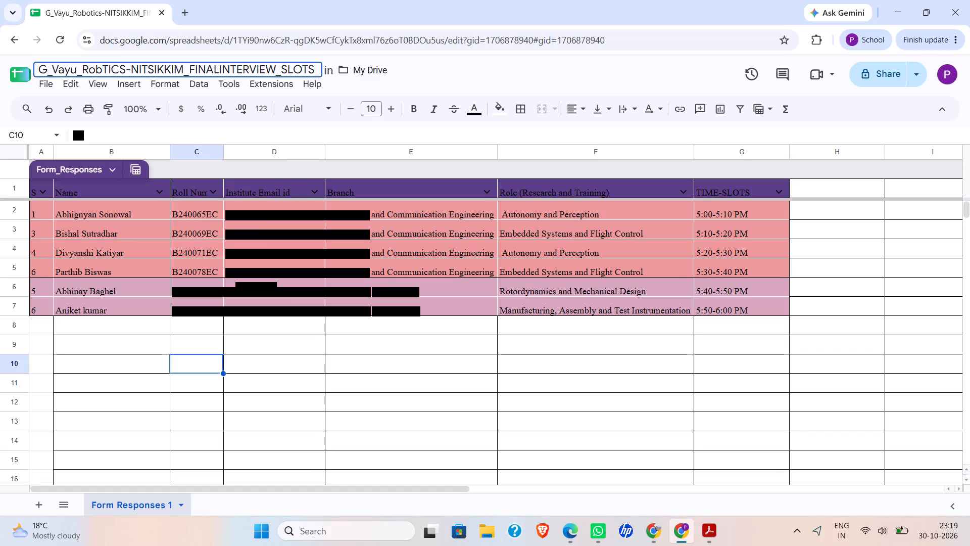
key(o)
key(Left)
key(BackSpace)
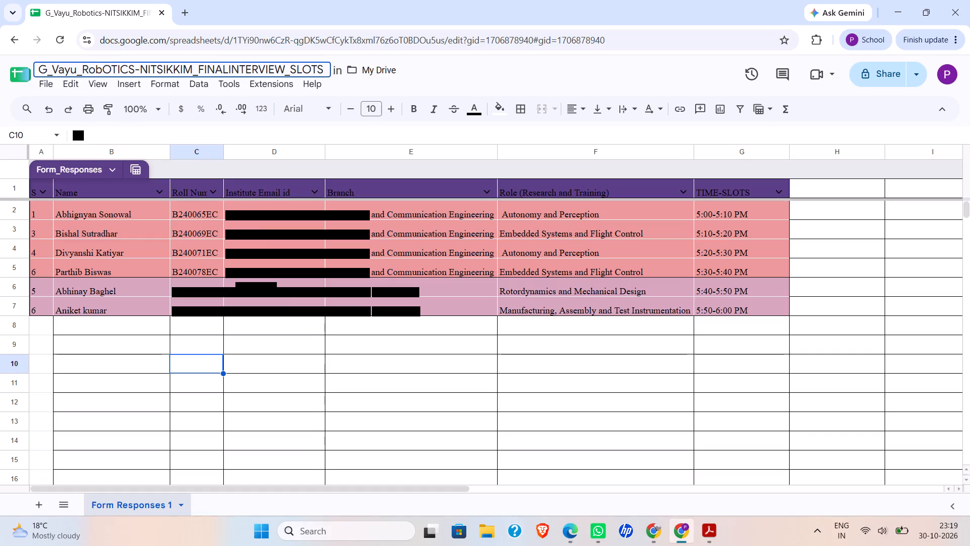
key(b)
key(Left)
key(BackSpace)
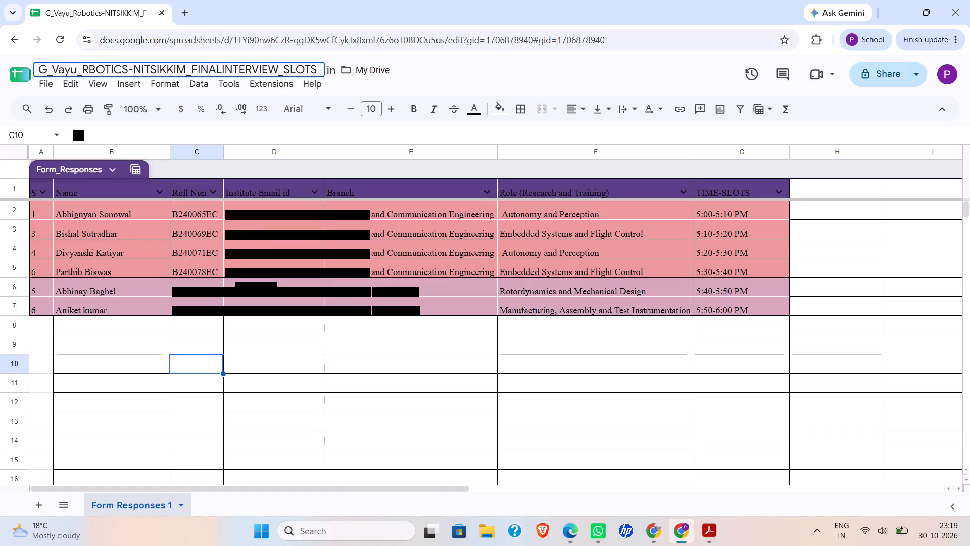
key(o)
key(Left)
key(Left)
key(Left)
key(BackSpace)
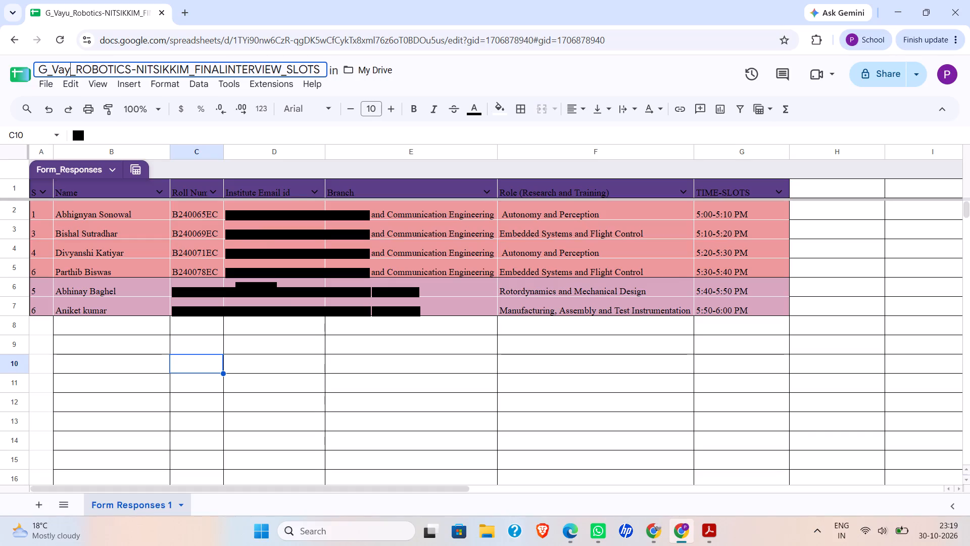
key(u)
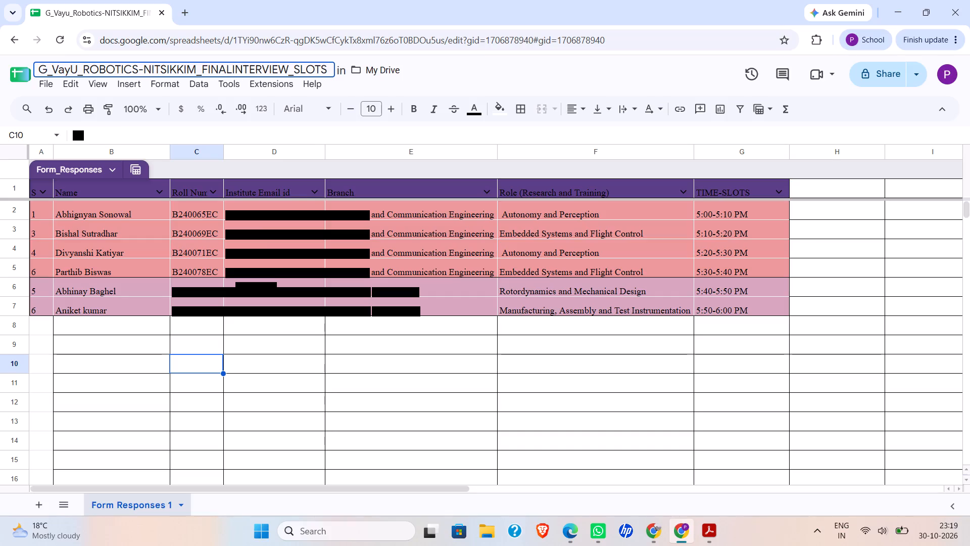
key(Left)
key(BackSpace)
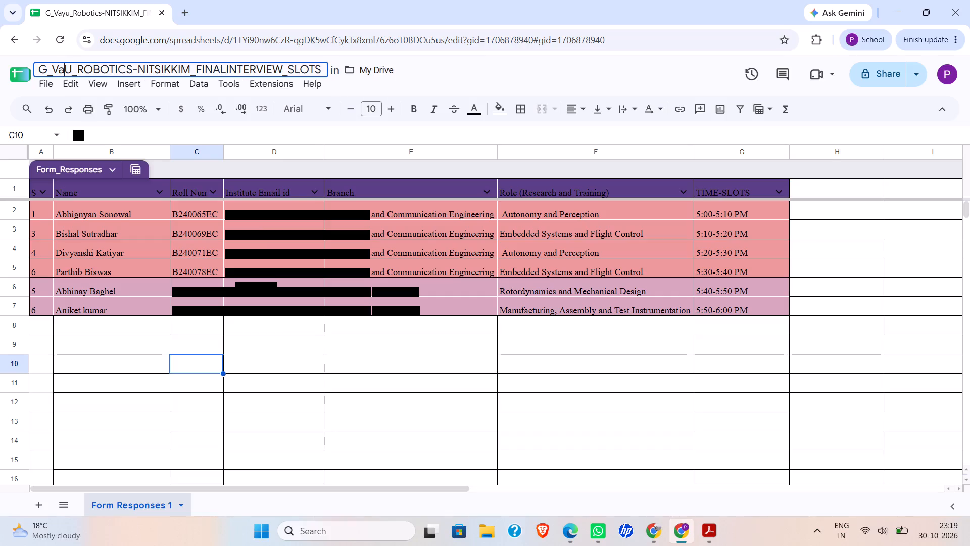
key(y)
key(Left)
key(BackSpace)
key(a)
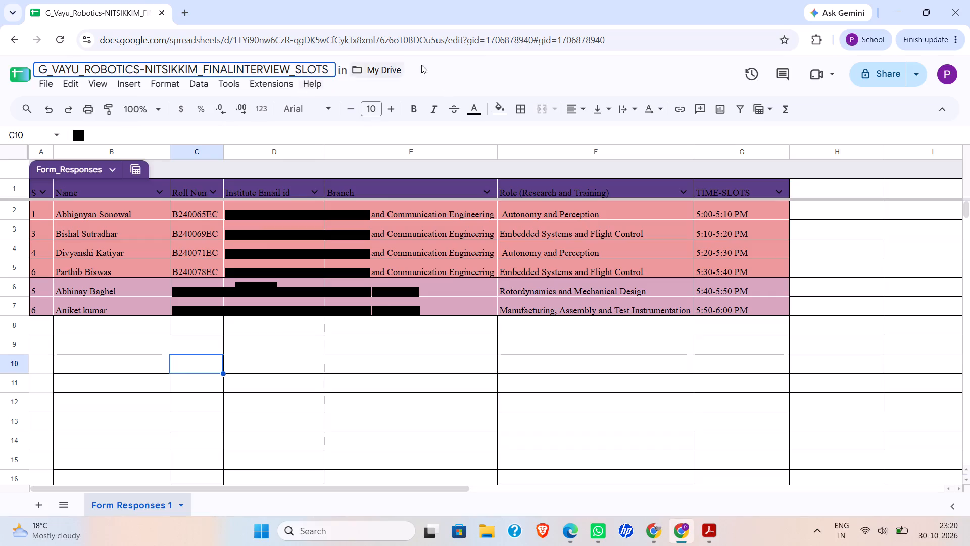
click(464, 68)
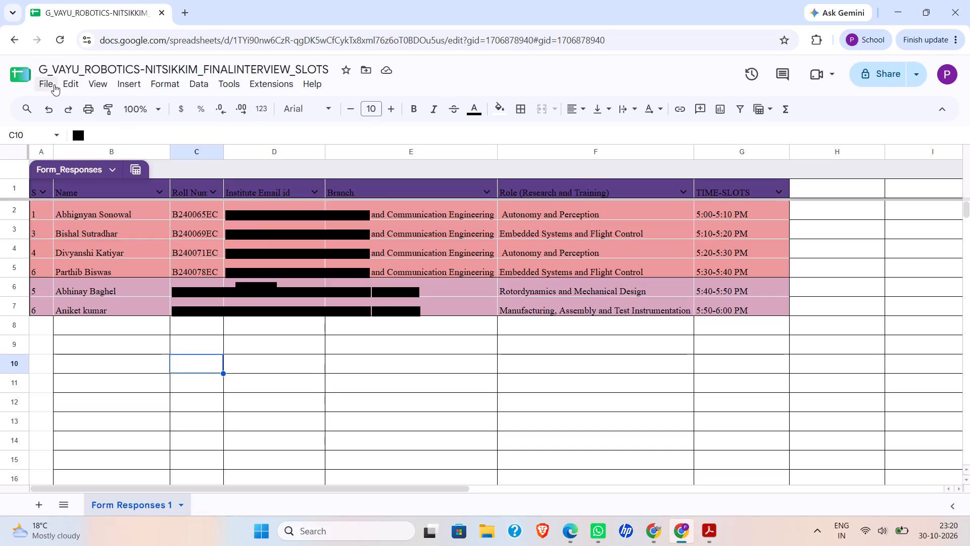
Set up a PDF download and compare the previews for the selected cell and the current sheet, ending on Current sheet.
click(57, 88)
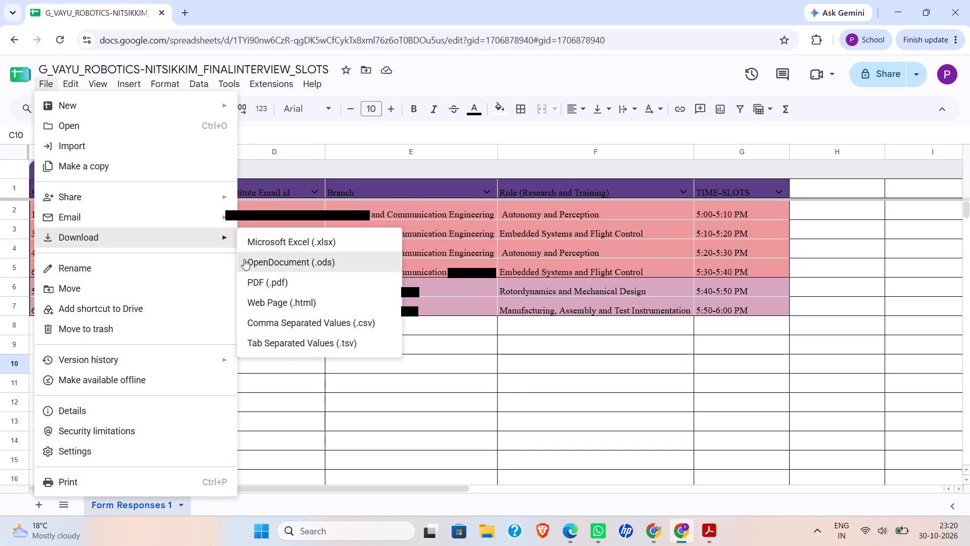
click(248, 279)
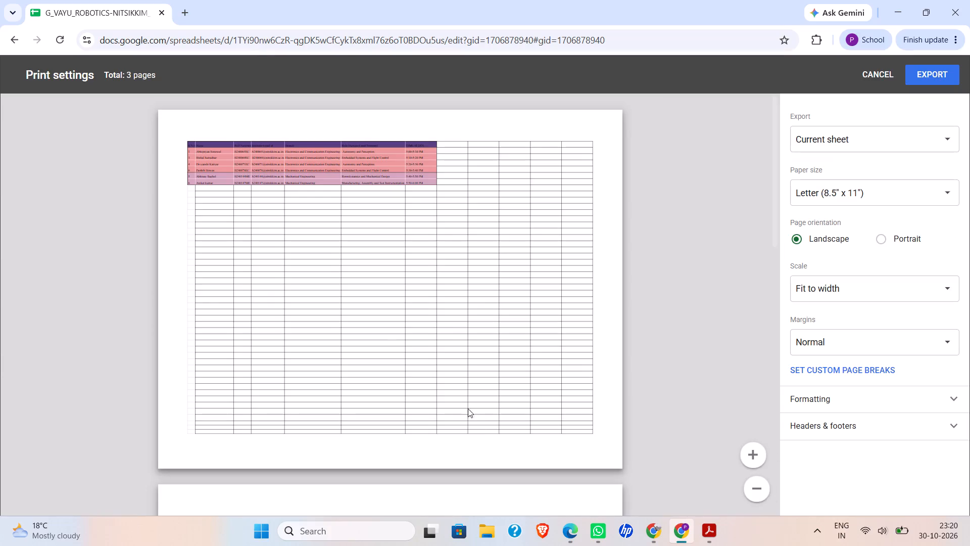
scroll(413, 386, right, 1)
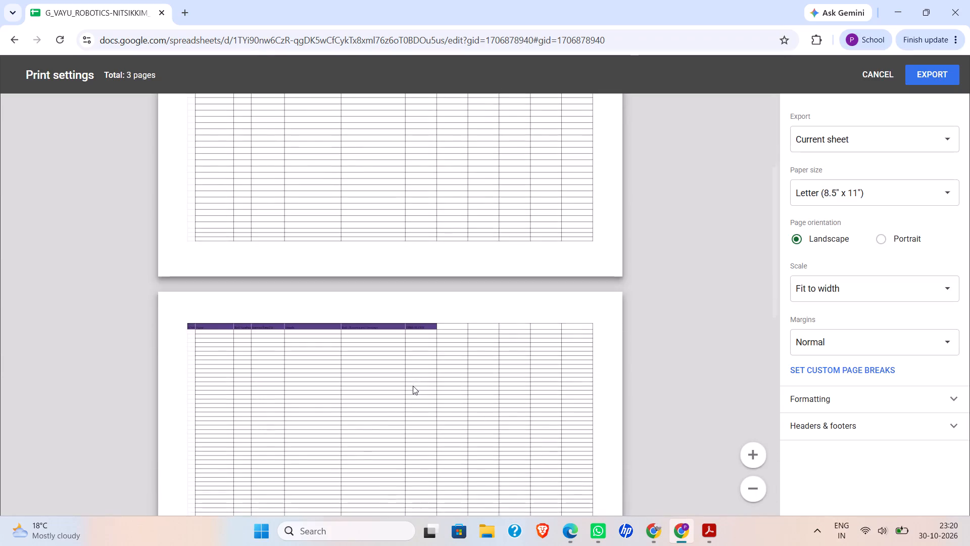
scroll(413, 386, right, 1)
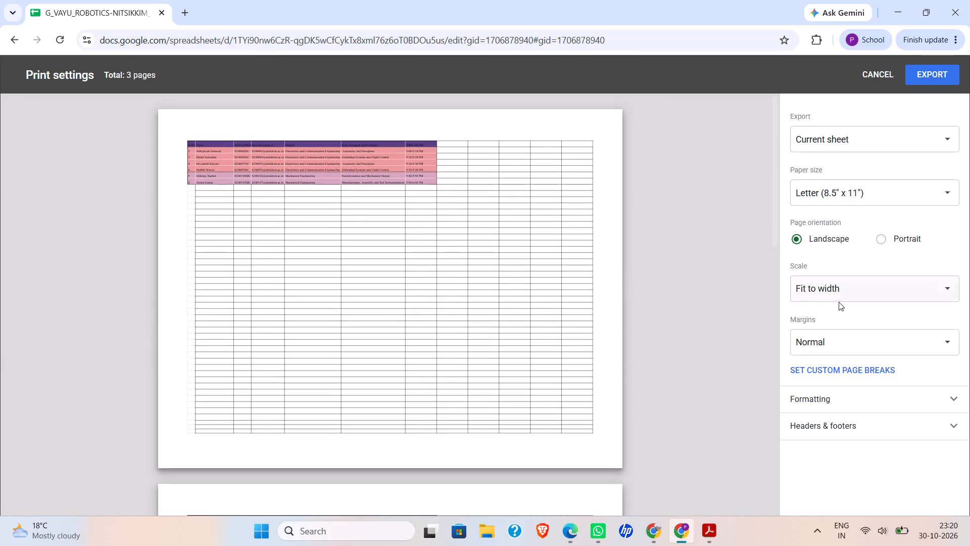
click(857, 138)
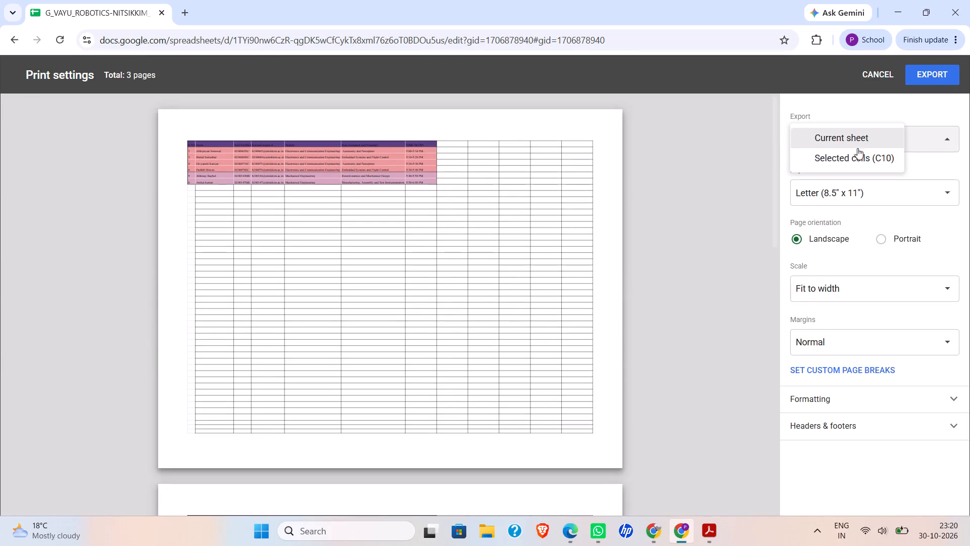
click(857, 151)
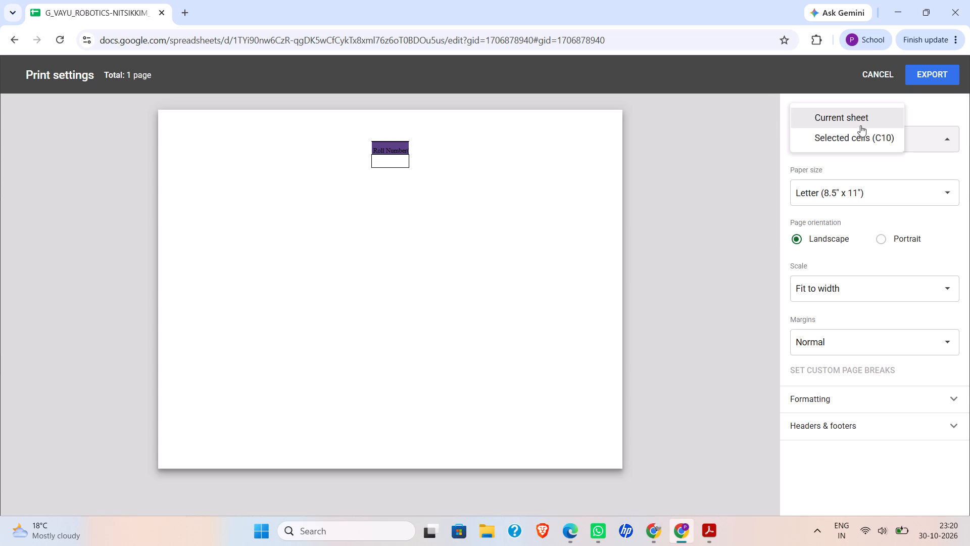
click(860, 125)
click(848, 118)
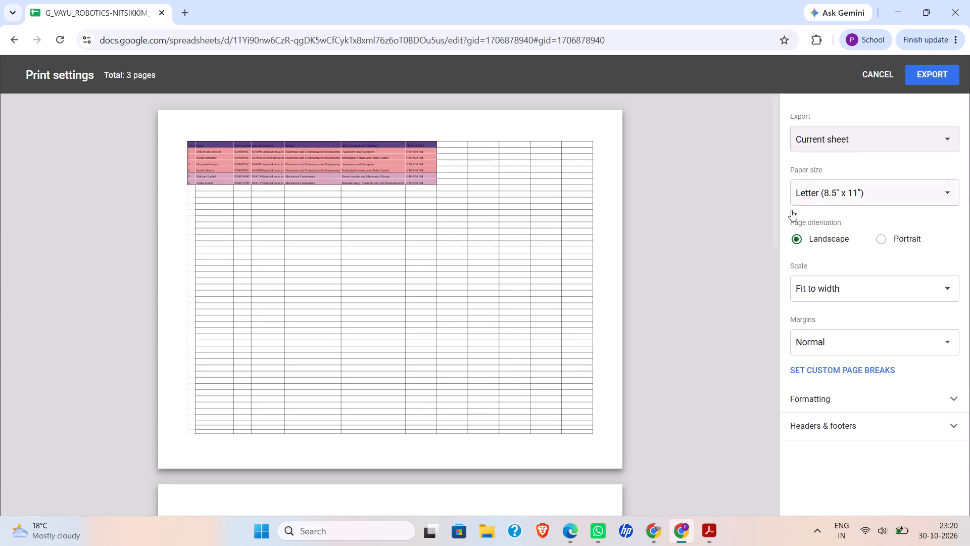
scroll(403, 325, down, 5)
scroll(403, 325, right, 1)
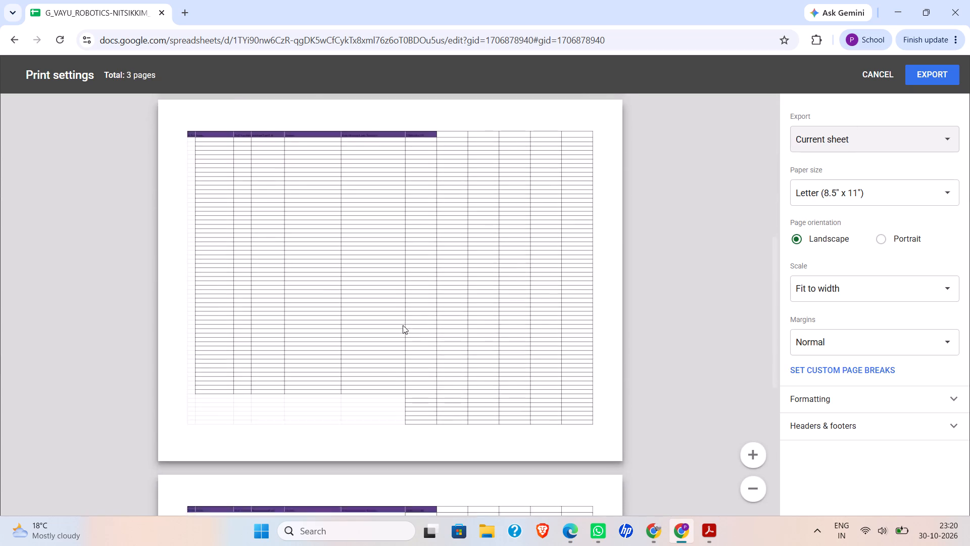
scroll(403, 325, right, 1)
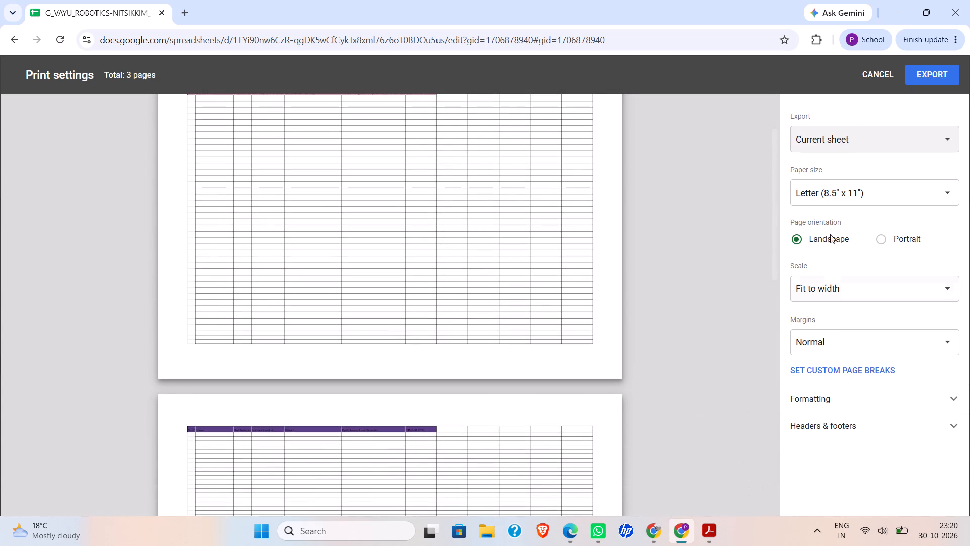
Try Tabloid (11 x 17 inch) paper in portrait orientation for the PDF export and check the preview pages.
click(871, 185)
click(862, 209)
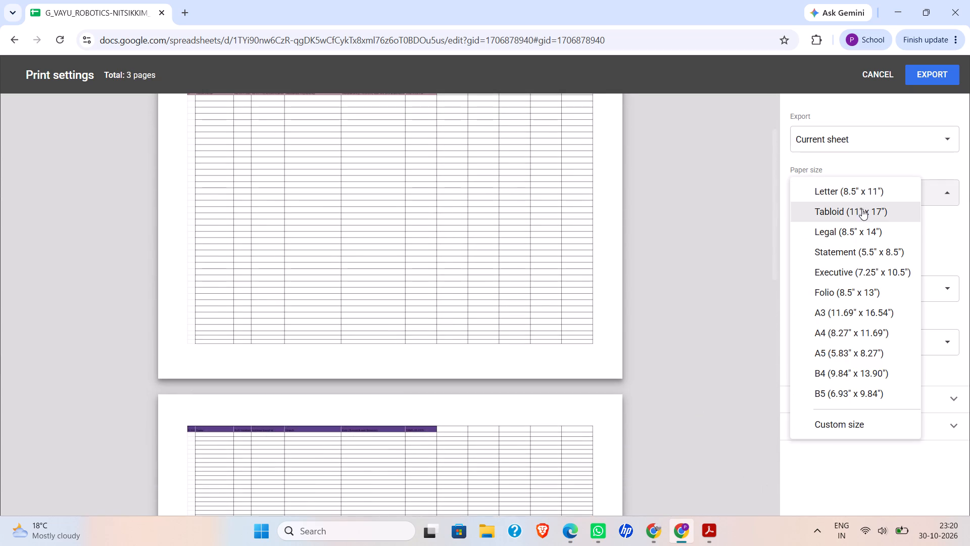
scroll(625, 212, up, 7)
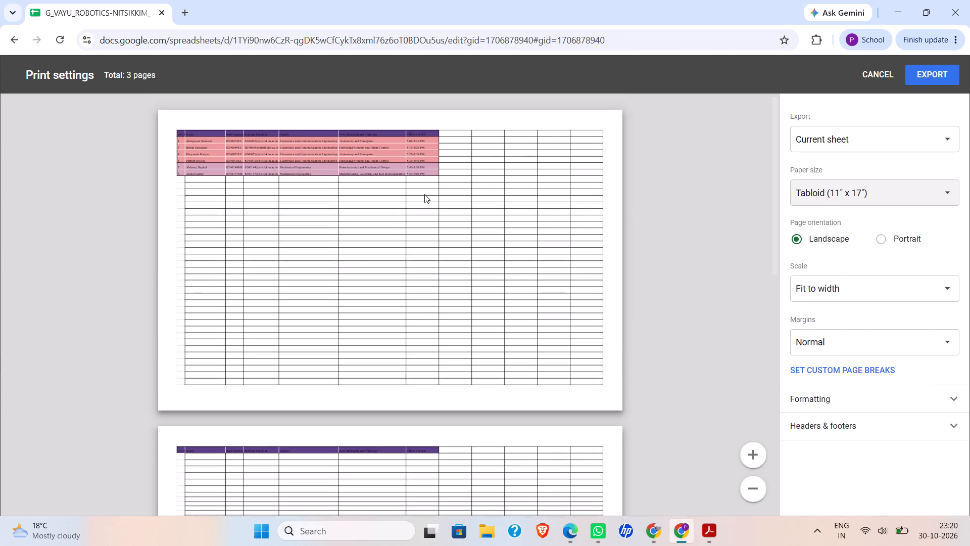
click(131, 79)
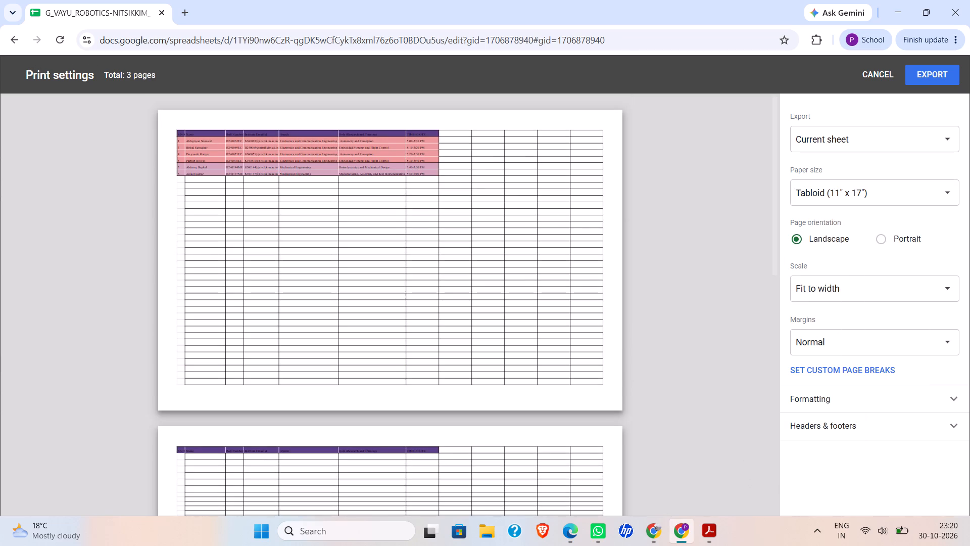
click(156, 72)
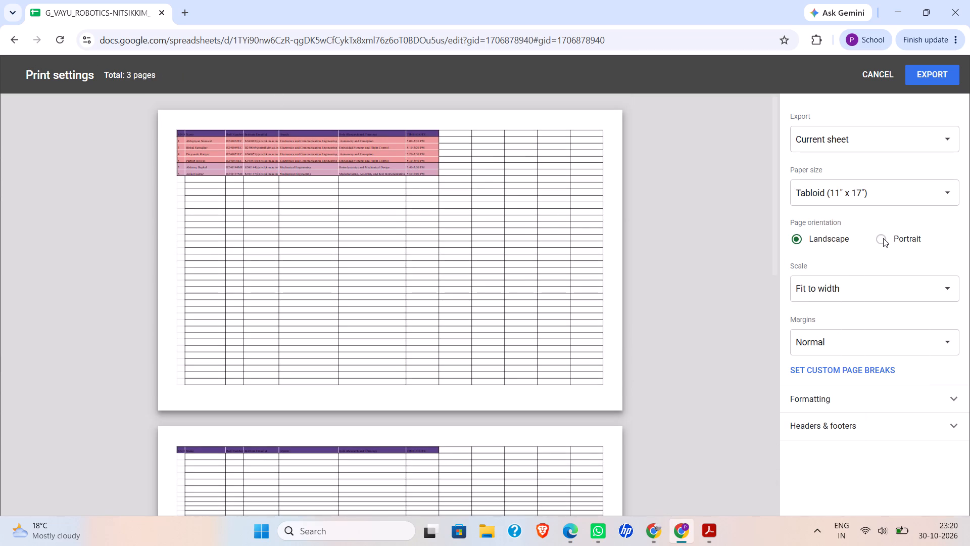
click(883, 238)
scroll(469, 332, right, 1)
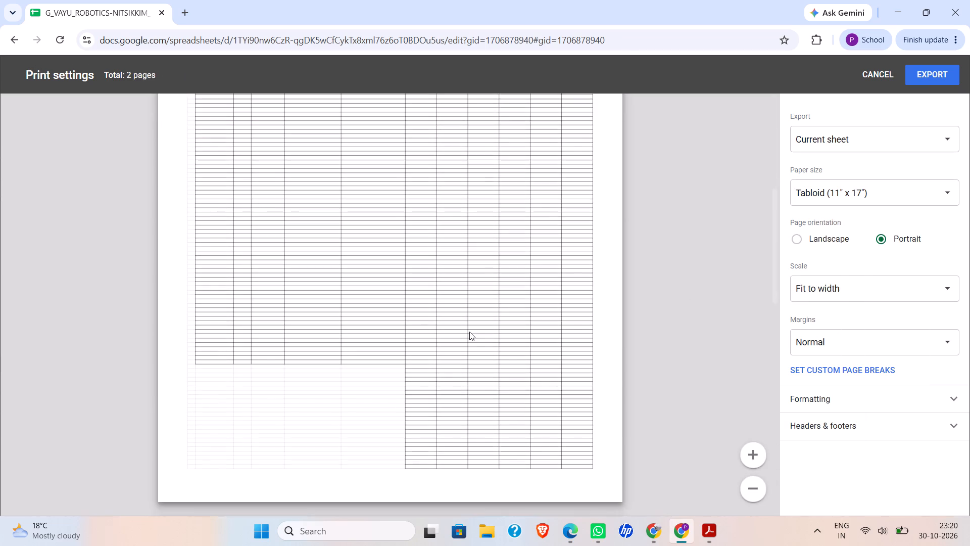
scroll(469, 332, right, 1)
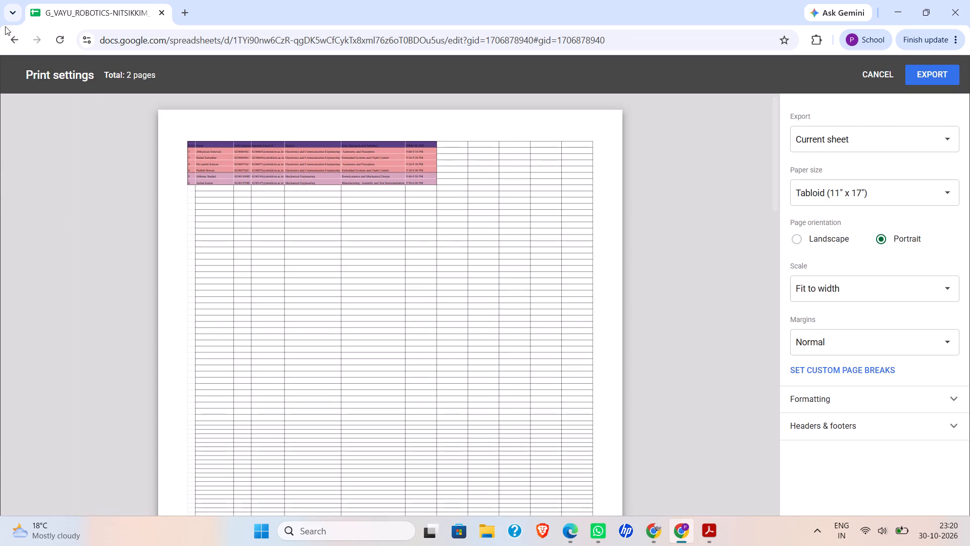
Return to the Sheets file list and look through the earlier spreadsheets.
click(14, 43)
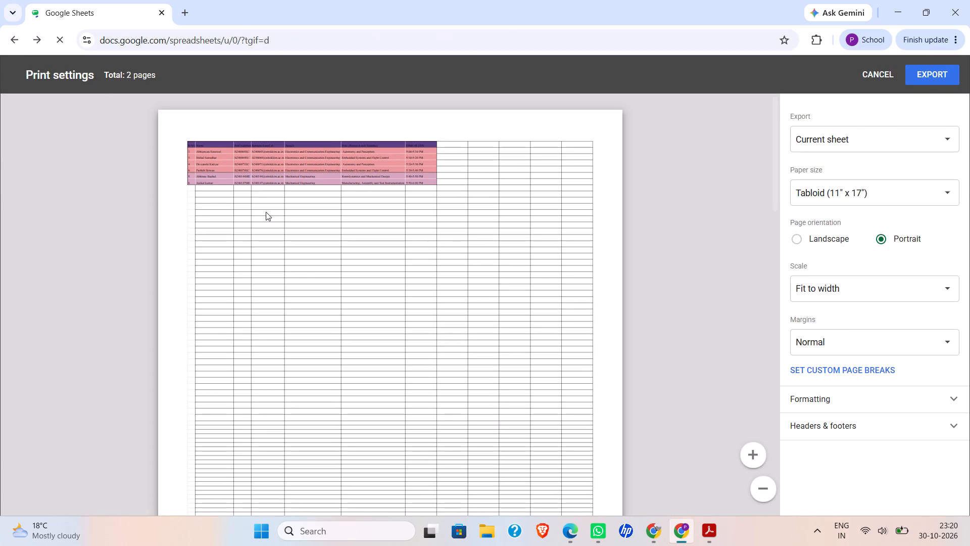